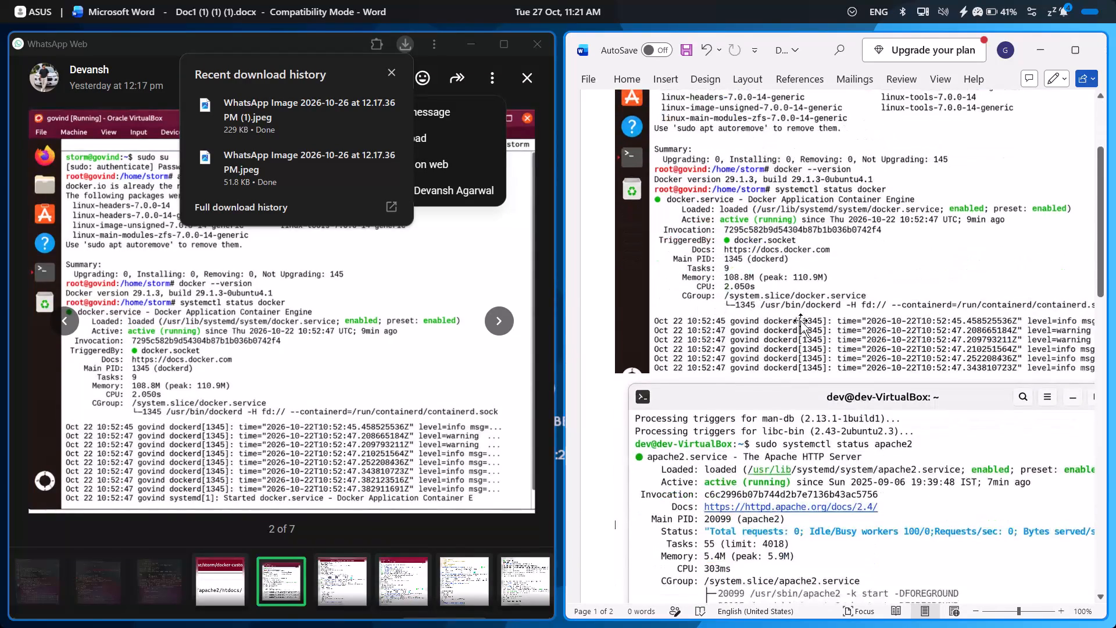
Maximize the document window and delete the Oracle VirtualBox screenshot showing the Docker installation and service status from page 1.
click(1058, 44)
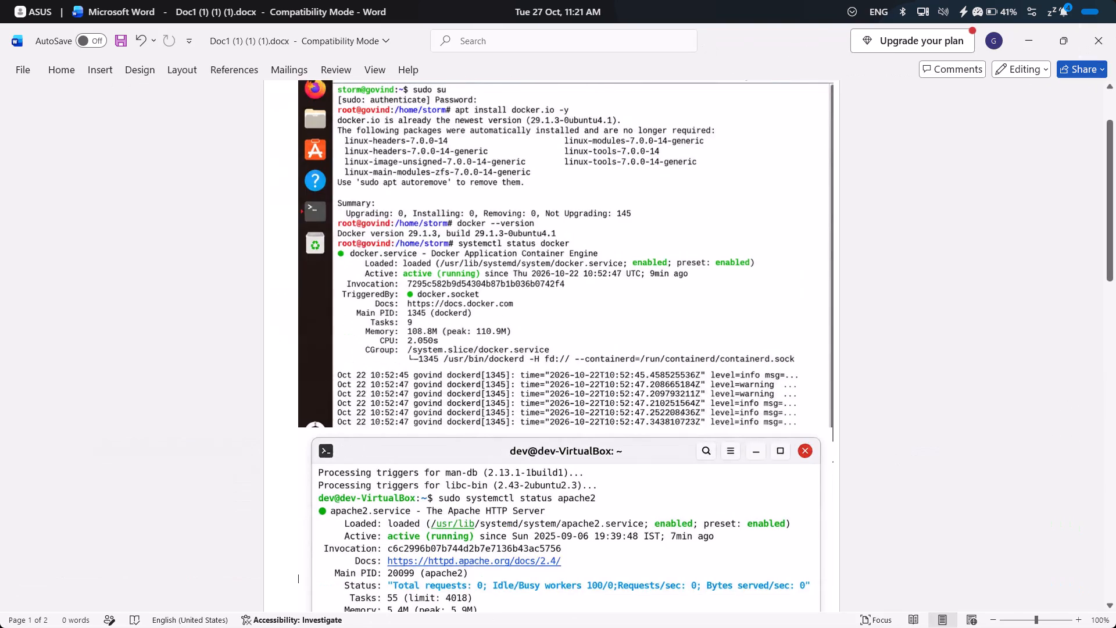
scroll(852, 256, up, 6)
scroll(852, 256, down, 1)
click(778, 269)
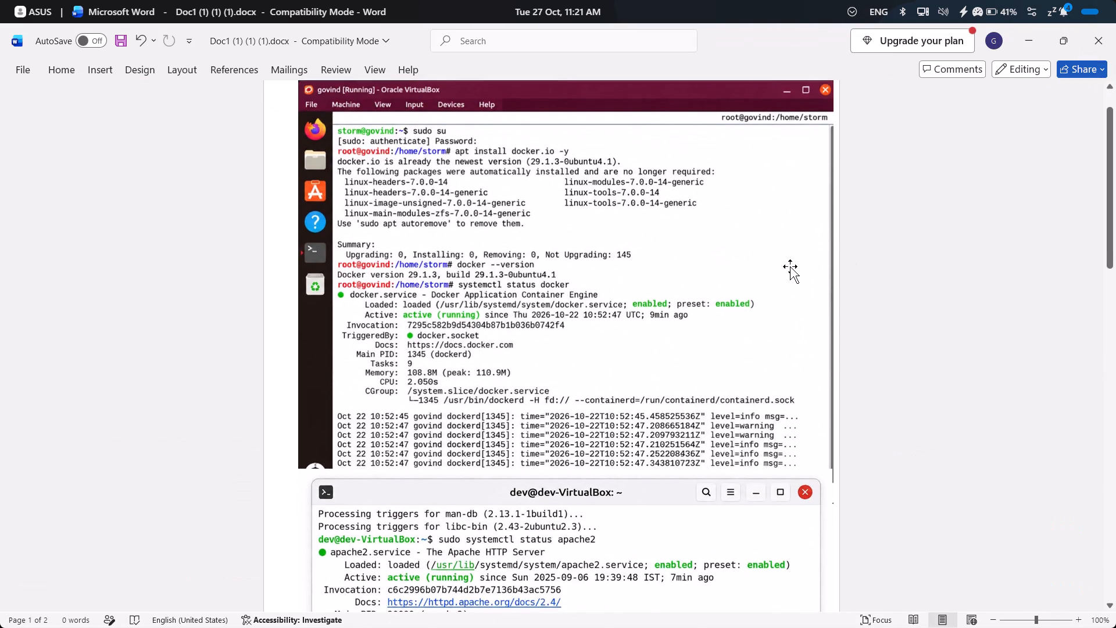
key(Delete)
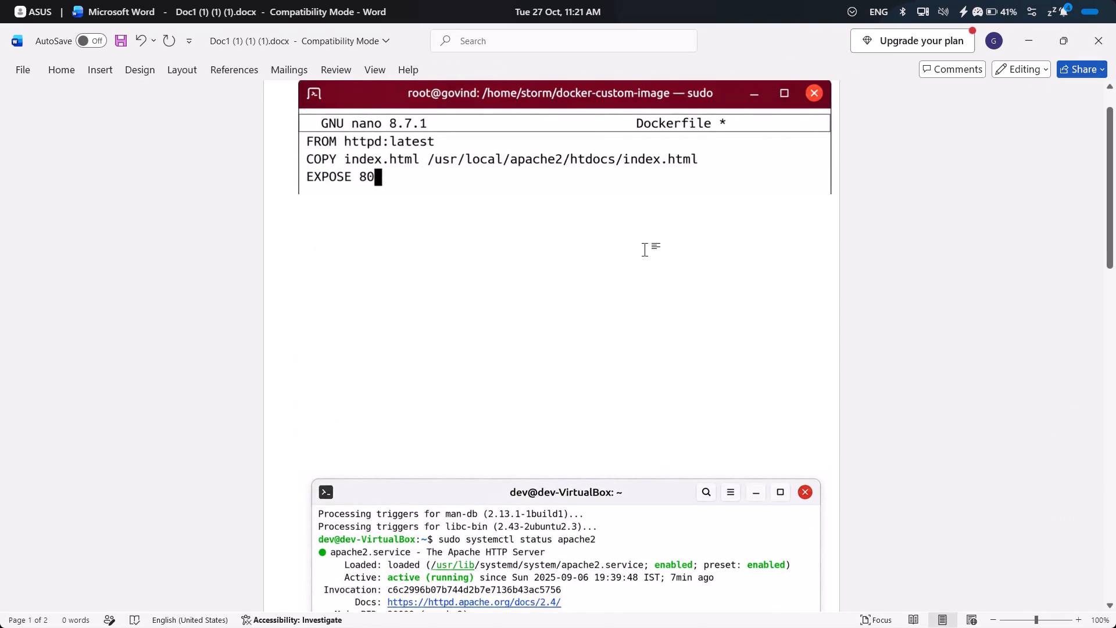
Delete the dev-VirtualBox terminal screenshot showing the apache2 service status.
click(555, 539)
key(Delete)
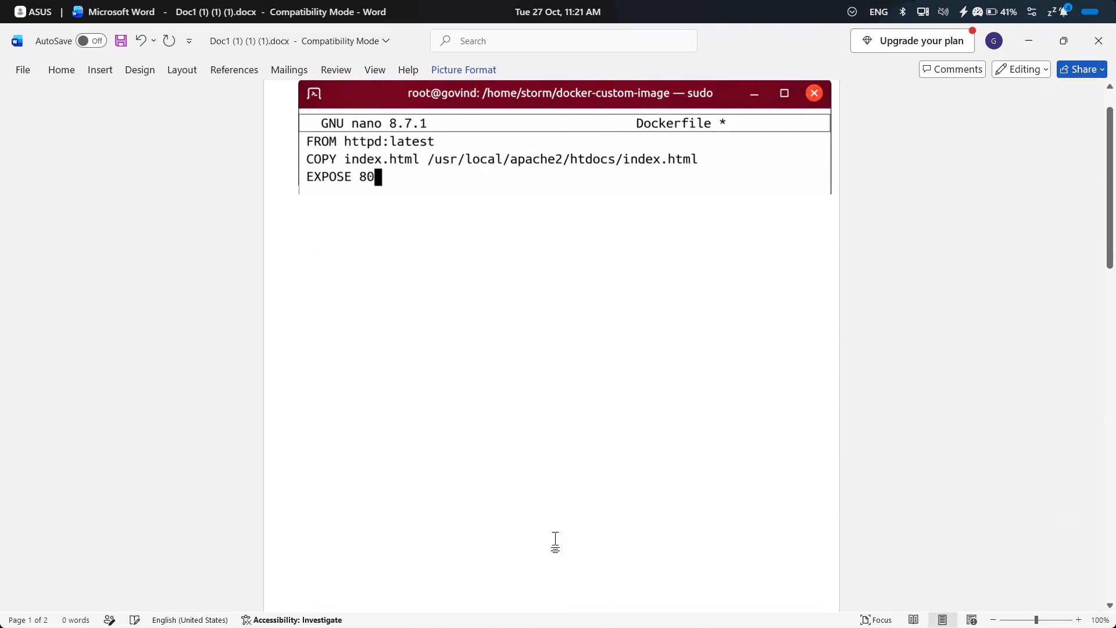
scroll(555, 539, up, 1)
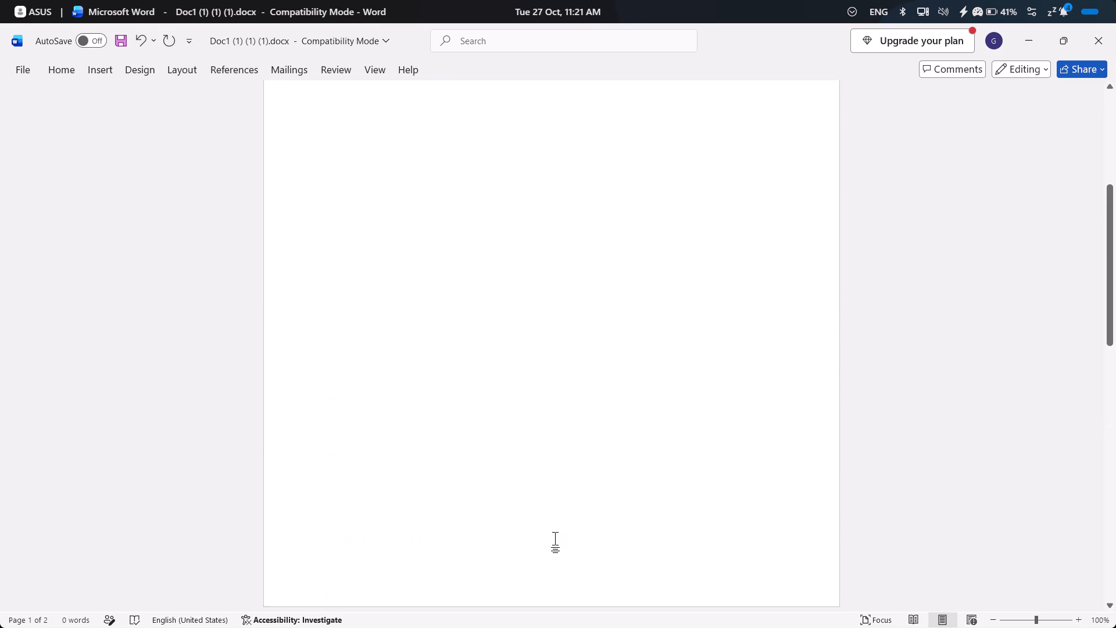
scroll(555, 539, up, 1)
scroll(556, 627, up, 5)
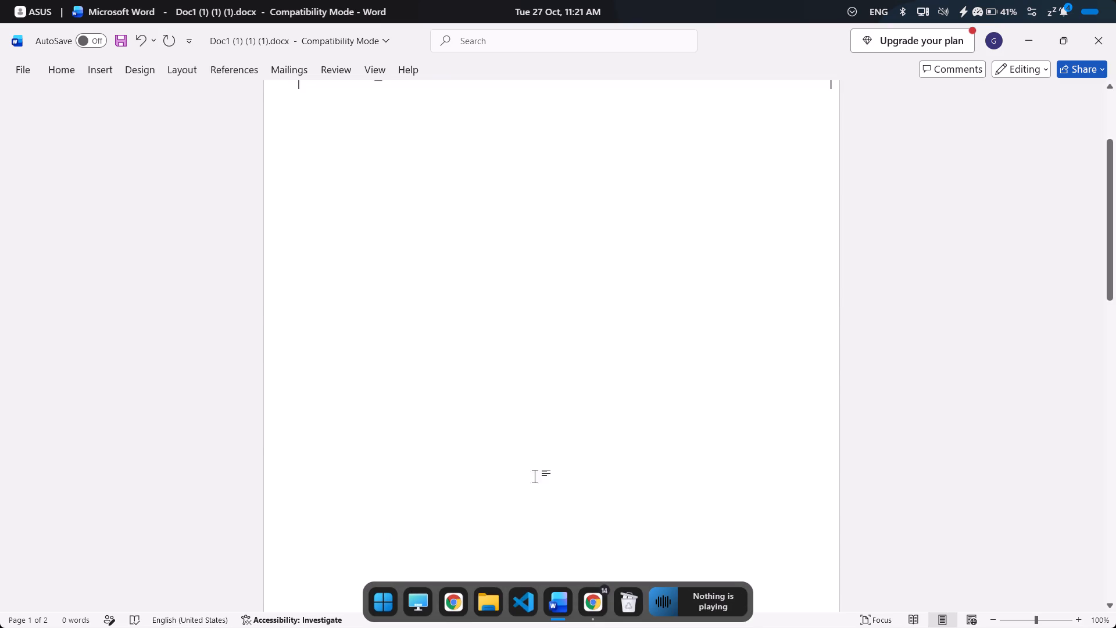
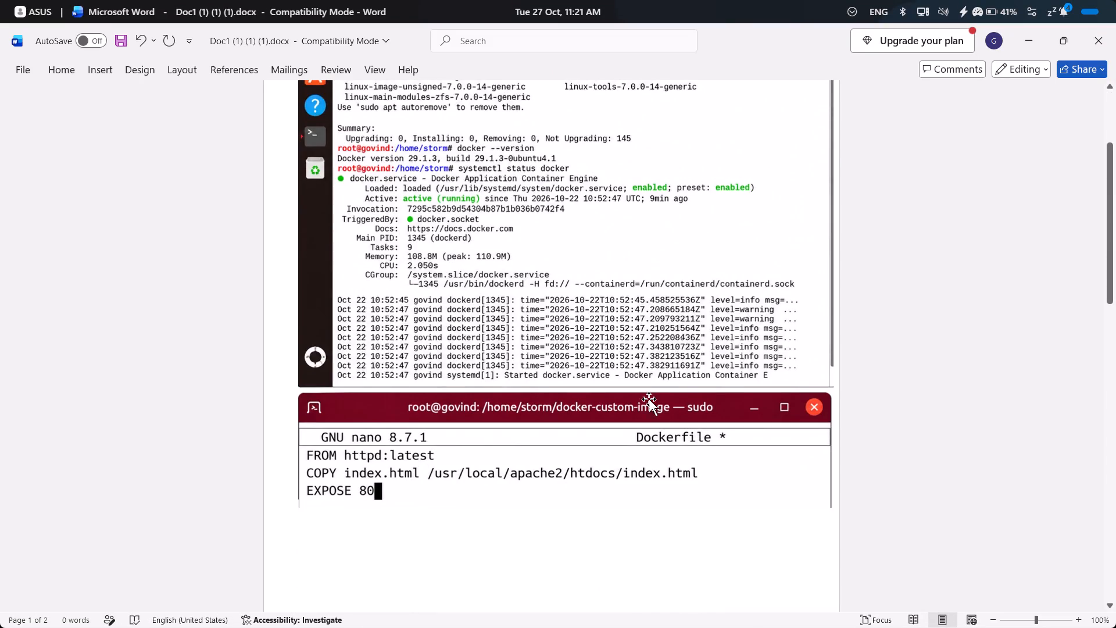
Move the Oracle VirtualBox screenshot of the Docker installation below the Dockerfile nano screenshot on page 1.
drag(616, 268, 599, 598)
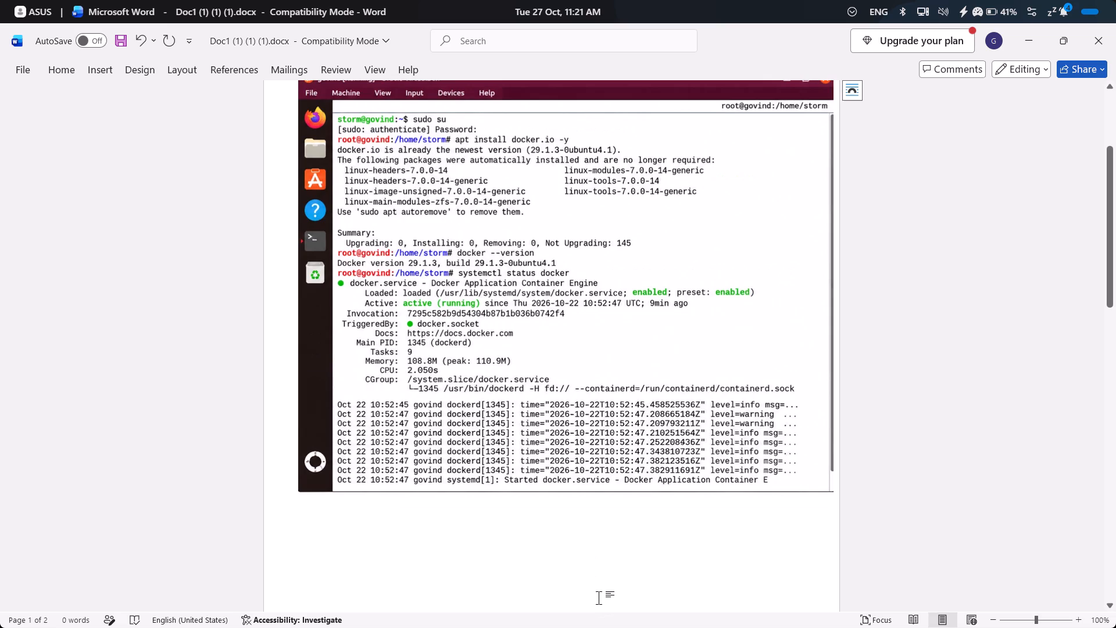
Scale the Dockerfile nano screenshot at the top of page 1 down slightly, making it a little narrower than the VirtualBox screenshot.
scroll(578, 406, up, 5)
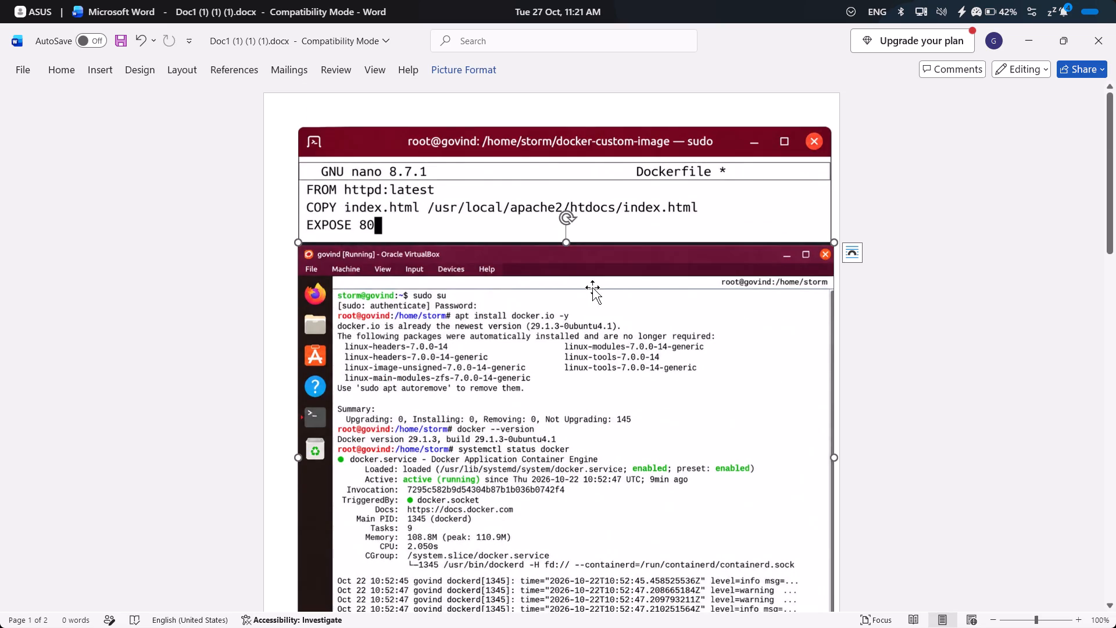
click(407, 141)
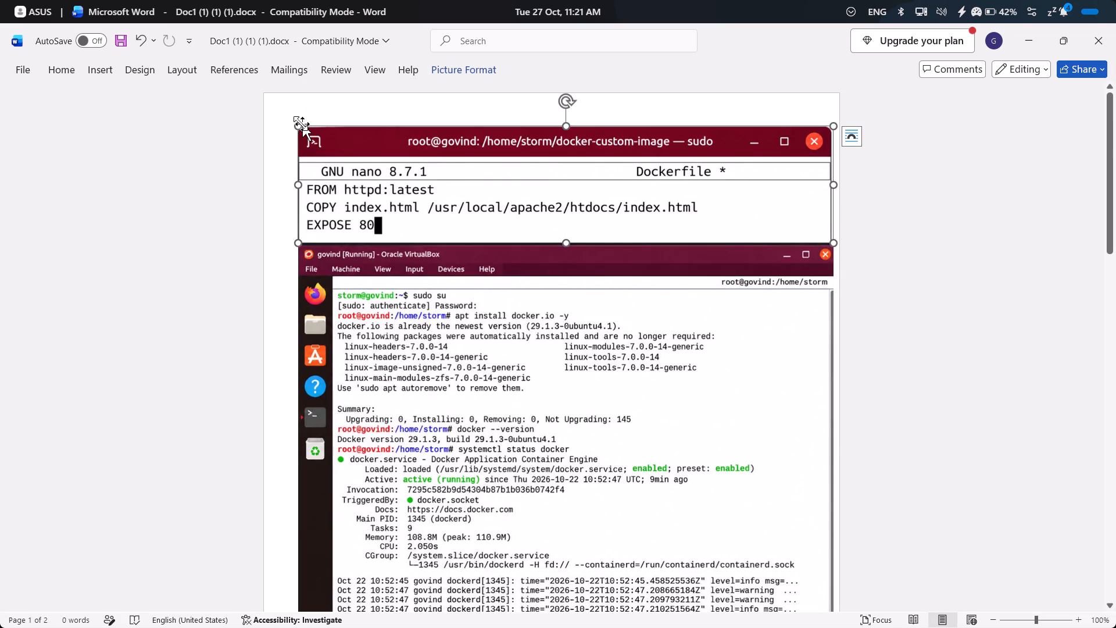
drag(301, 123, 298, 122)
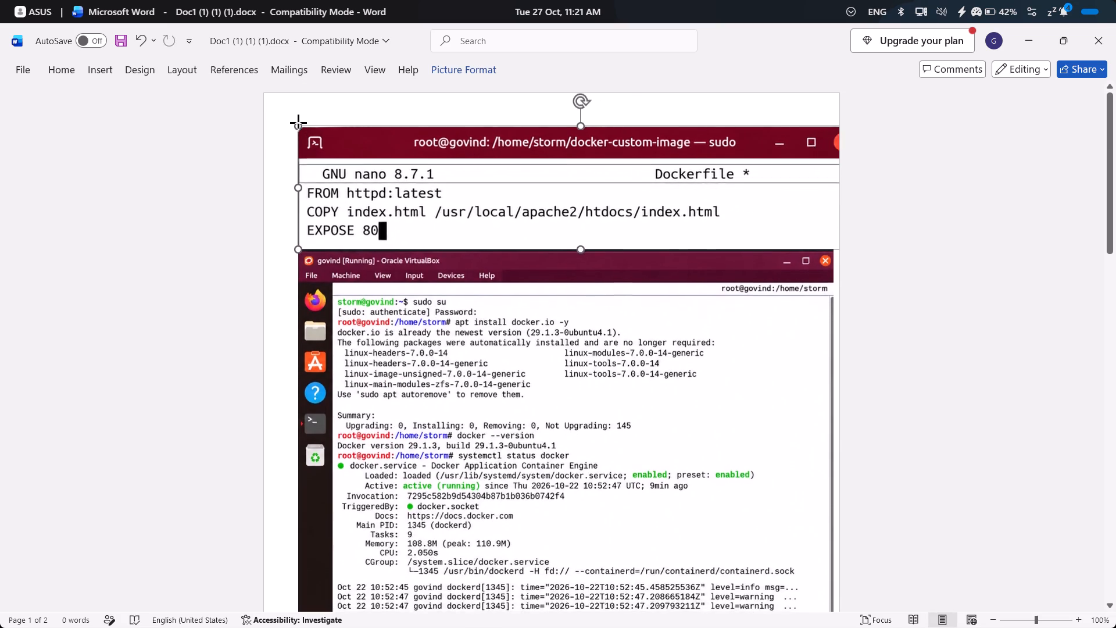
drag(298, 122, 319, 129)
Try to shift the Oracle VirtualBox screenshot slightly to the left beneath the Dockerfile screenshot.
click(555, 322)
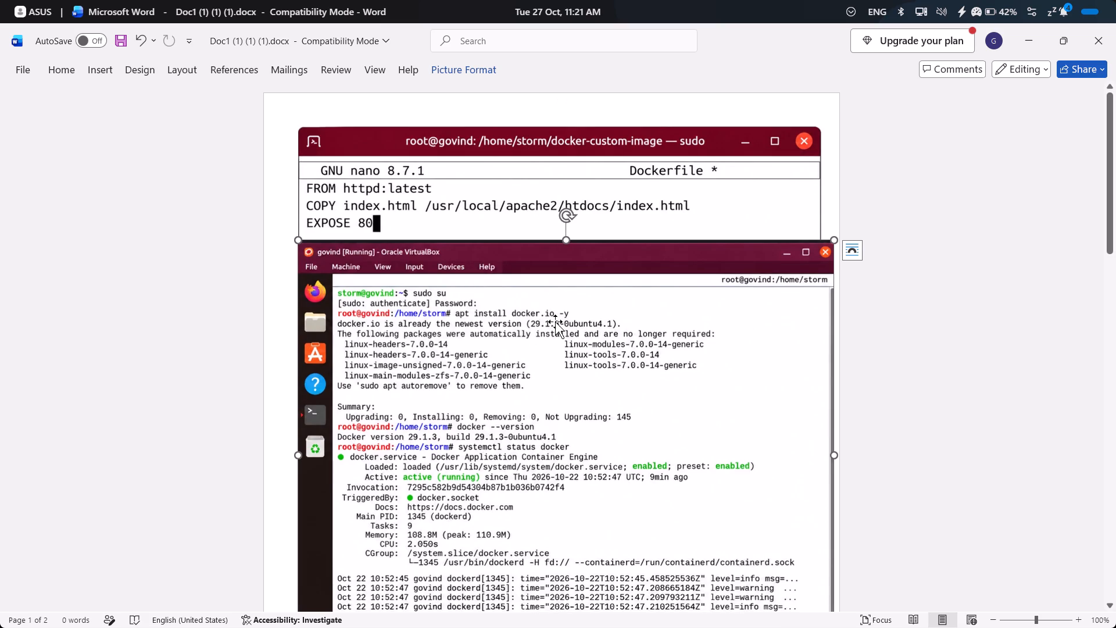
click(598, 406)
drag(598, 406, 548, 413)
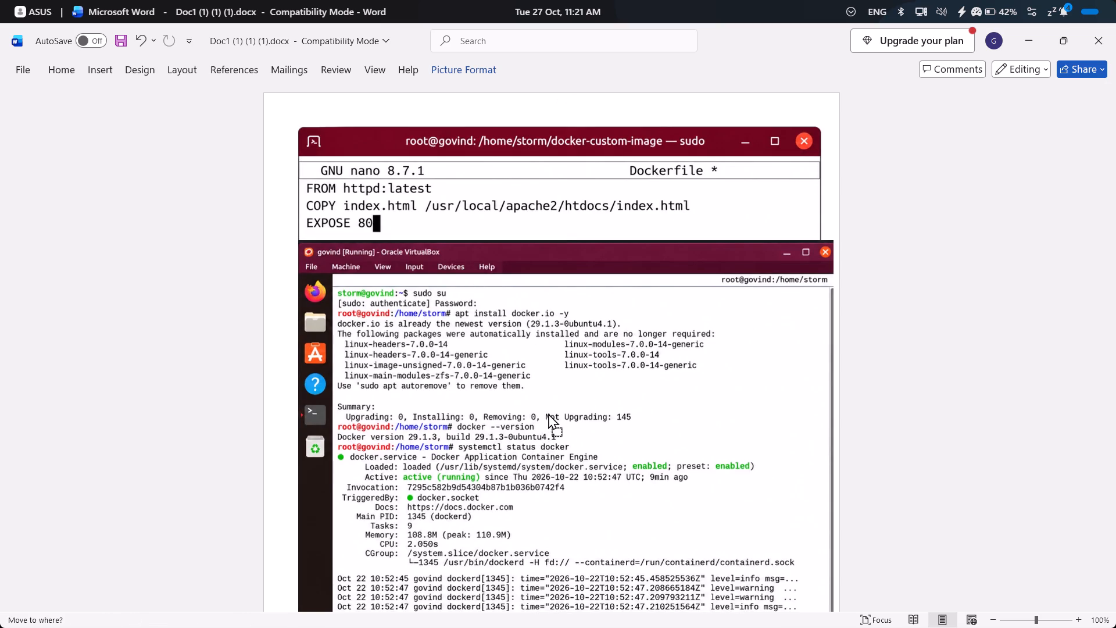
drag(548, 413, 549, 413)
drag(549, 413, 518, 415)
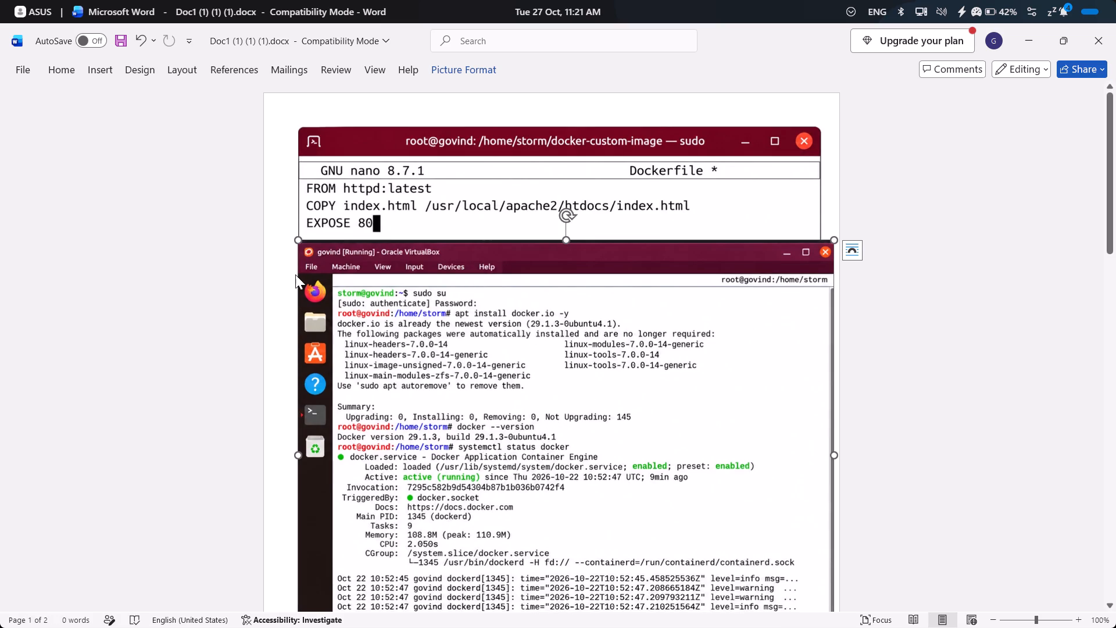
Resize the VirtualBox terminal screenshot proportionally to about the same width as the Dockerfile screenshot above it.
drag(296, 239, 273, 231)
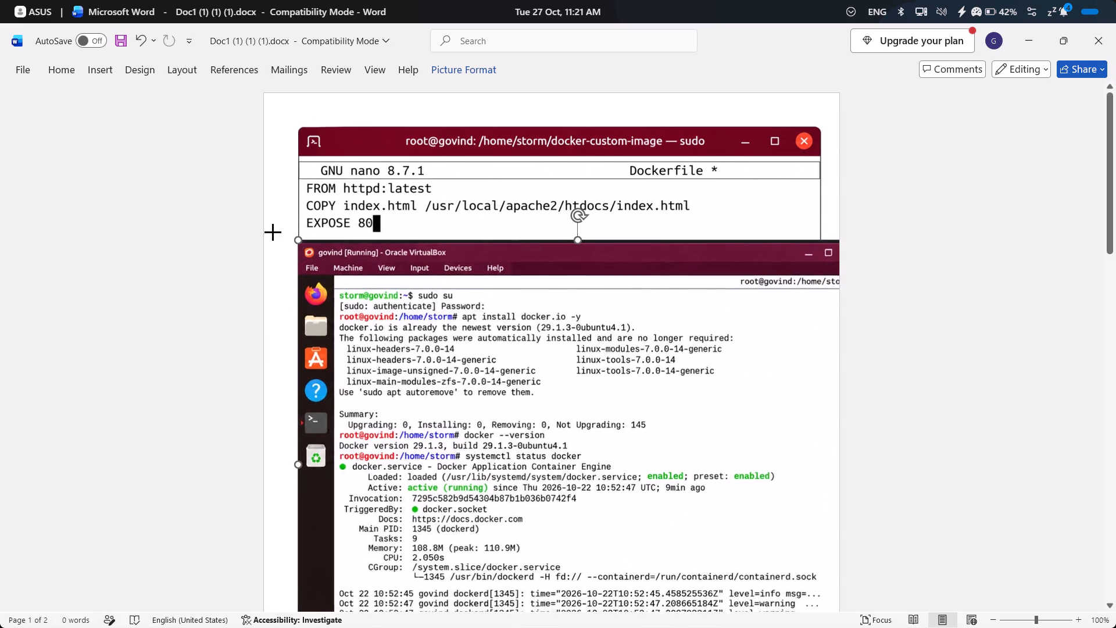
drag(273, 231, 317, 252)
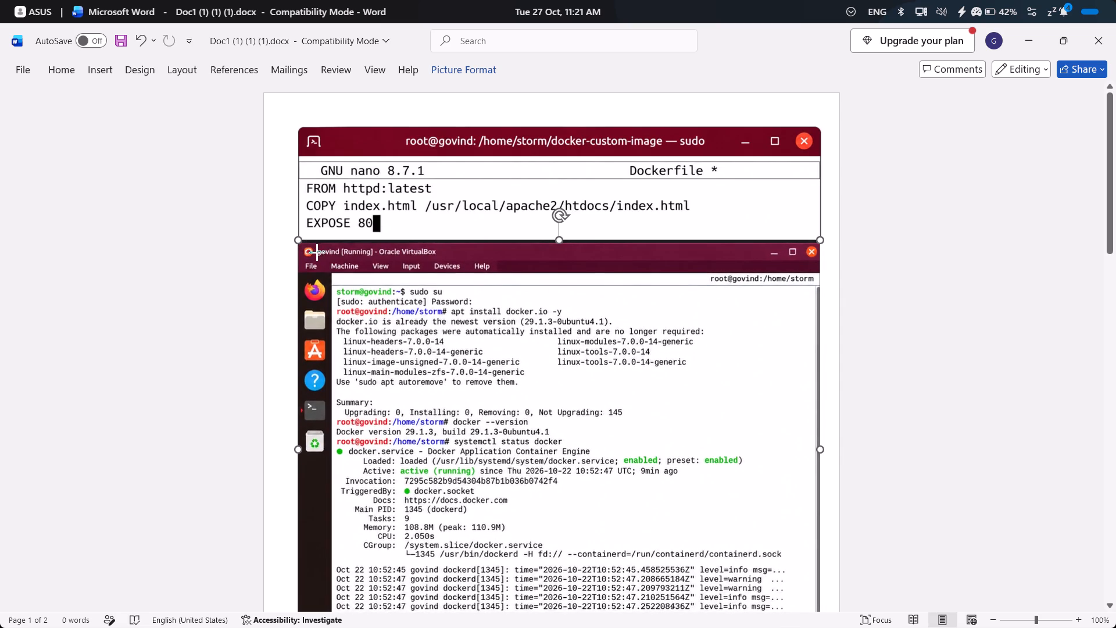
drag(317, 252, 320, 253)
Open the text-wrapping layout options for the VirtualBox terminal screenshot.
click(501, 397)
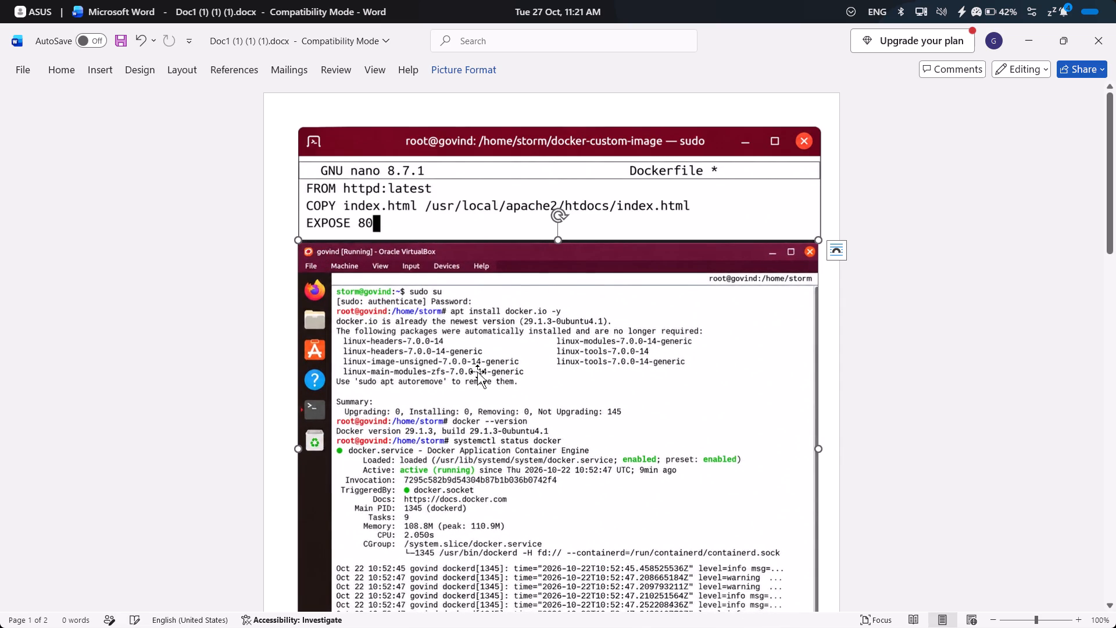
click(842, 248)
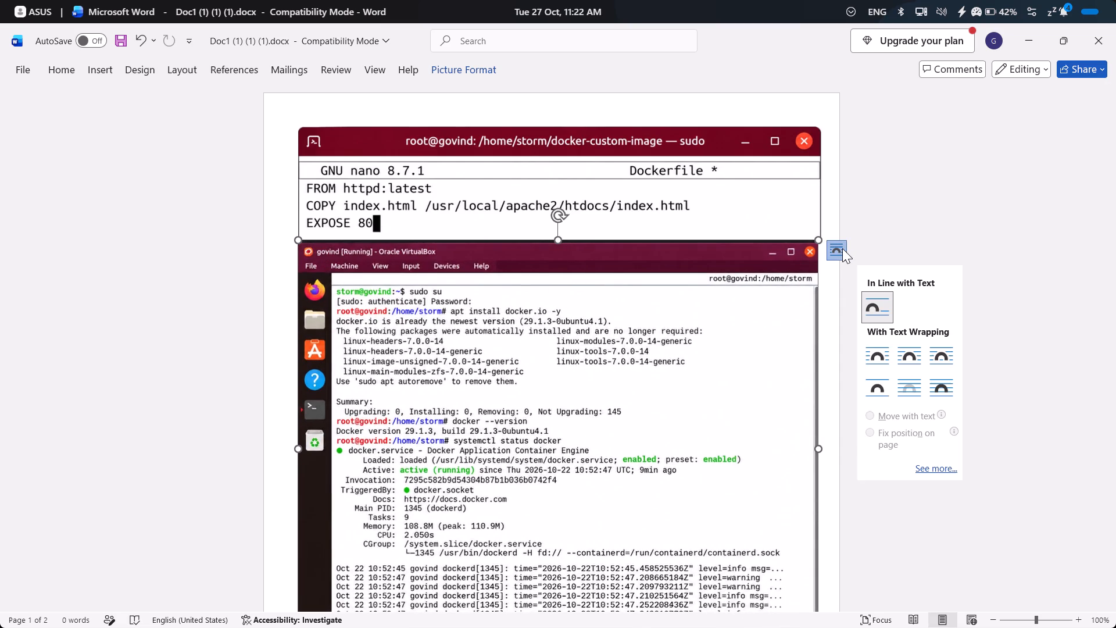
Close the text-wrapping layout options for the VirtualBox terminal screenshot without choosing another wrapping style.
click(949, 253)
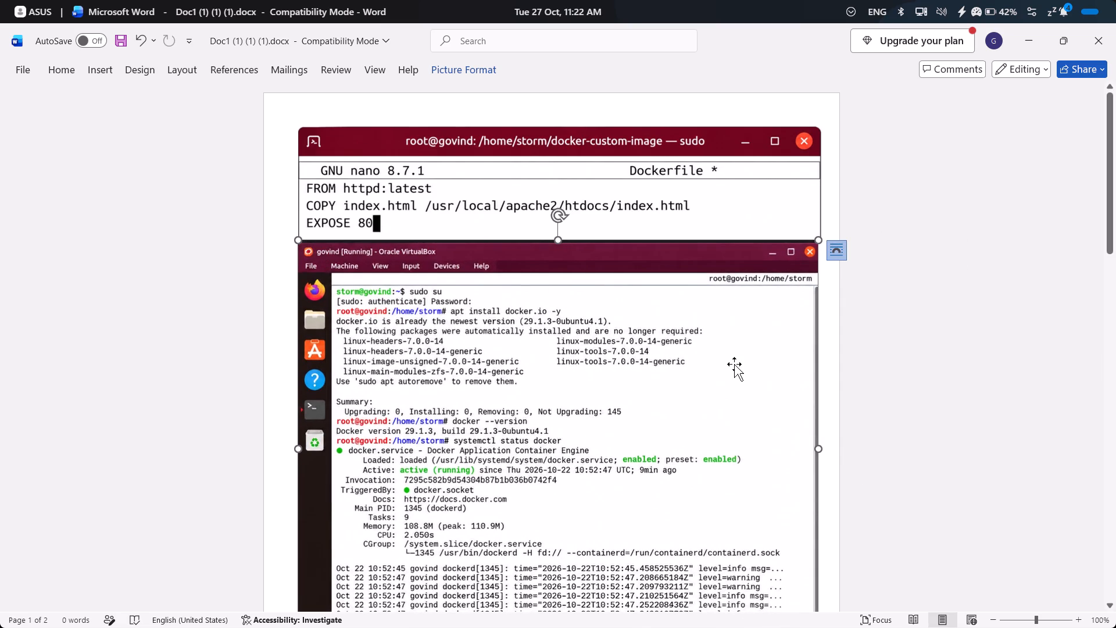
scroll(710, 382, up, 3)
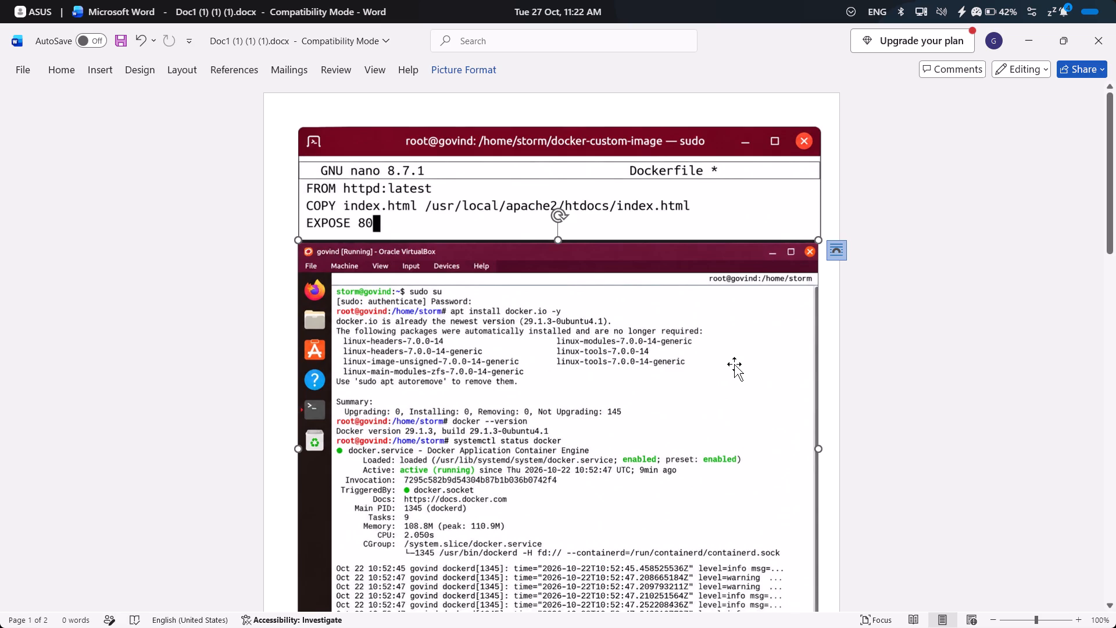
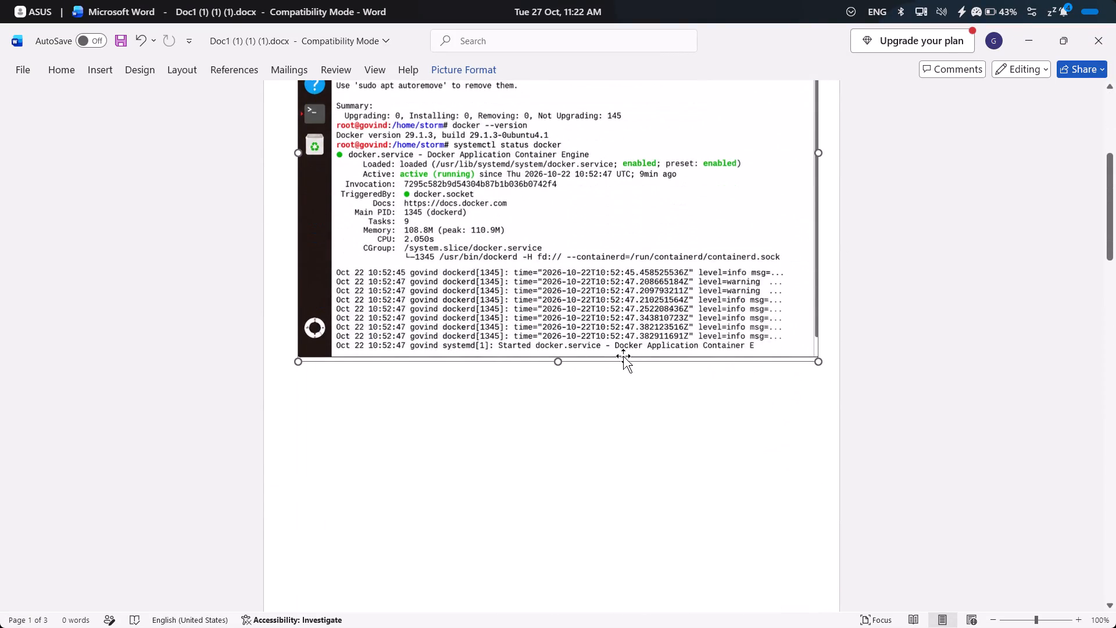
Shrink the VirtualBox terminal screenshot proportionally until it is slightly narrower than the Dockerfile screenshot above it.
drag(816, 359, 803, 343)
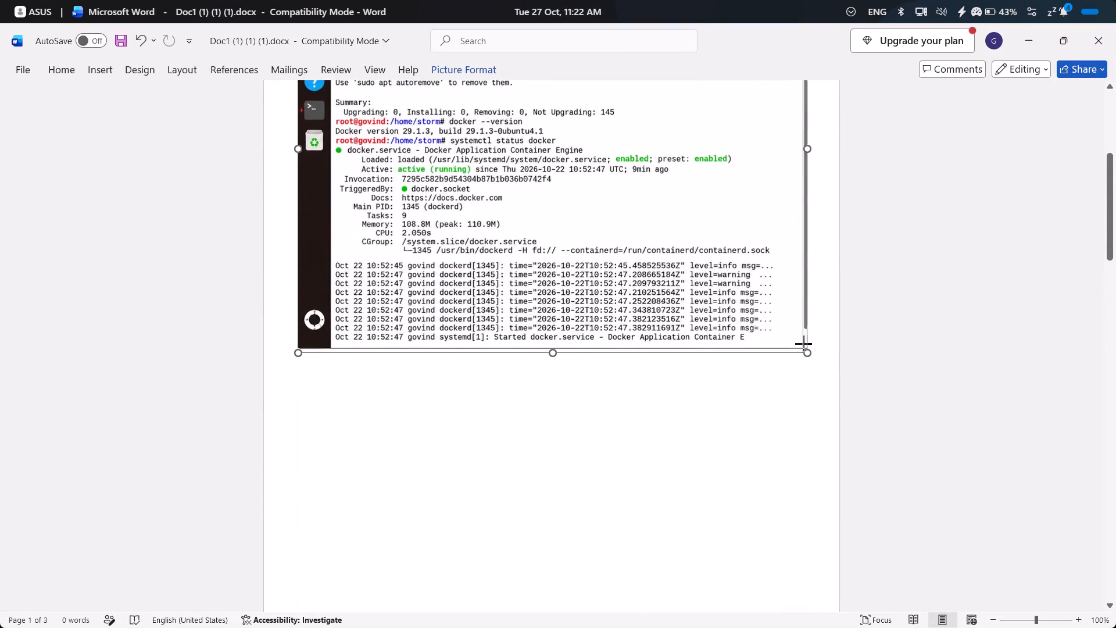
drag(803, 343, 781, 309)
Shrink the Dockerfile nano screenshot proportionally to about the same width as the VirtualBox terminal screenshot below it.
scroll(781, 309, up, 2)
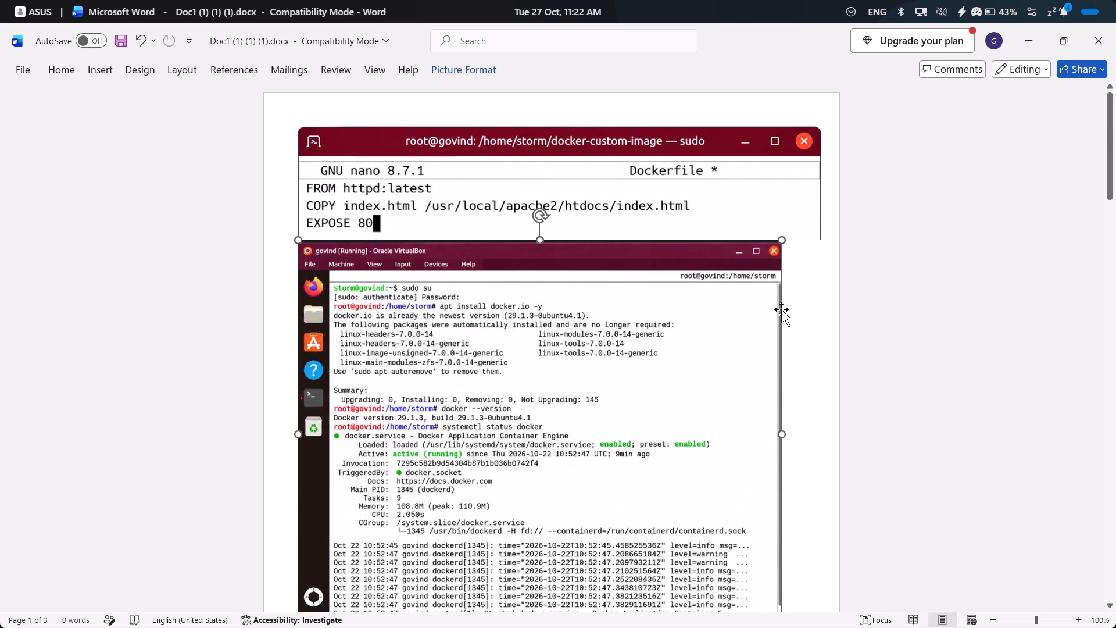
click(735, 176)
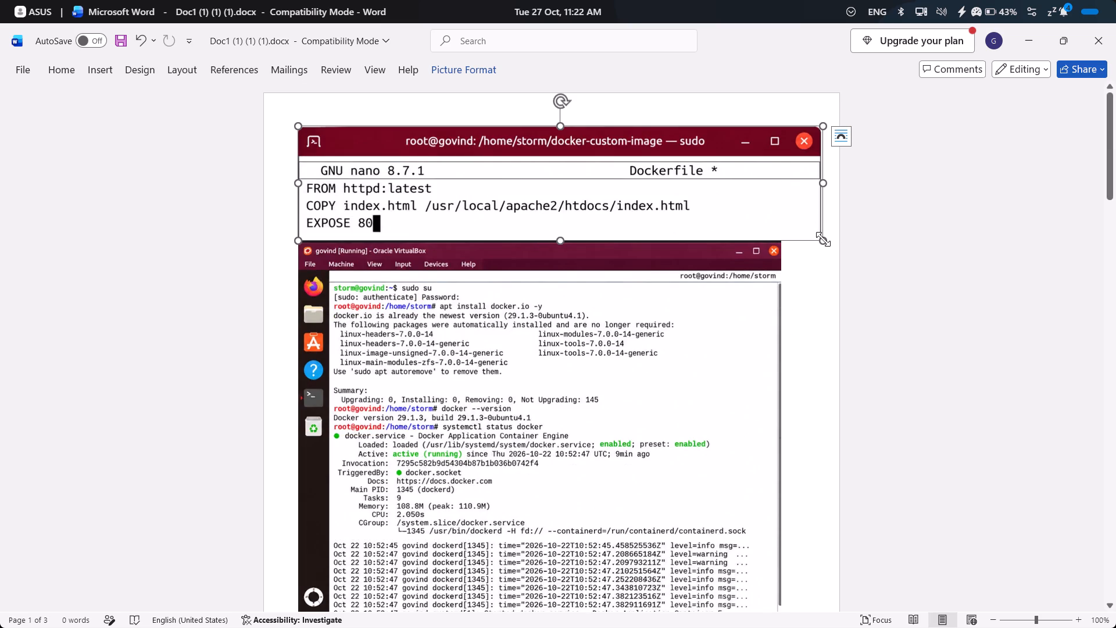
drag(823, 239, 784, 217)
Select the page 2 terminal screenshot with the Docker build output and command history for resizing.
scroll(732, 376, down, 8)
scroll(732, 376, up, 1)
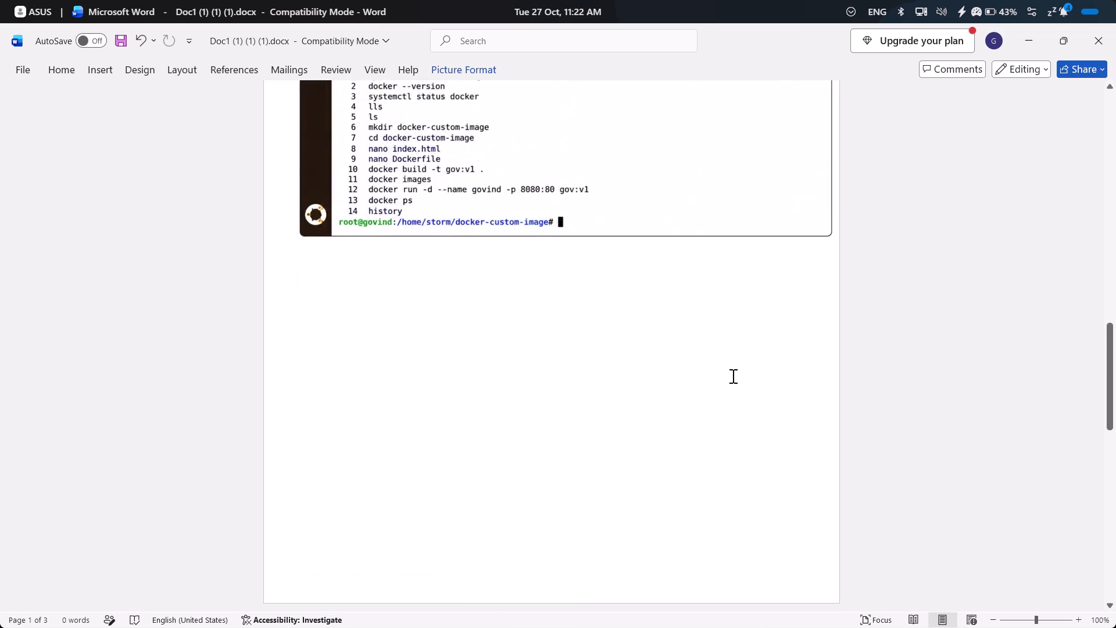
scroll(732, 376, up, 1)
scroll(732, 376, down, 1)
scroll(732, 376, up, 5)
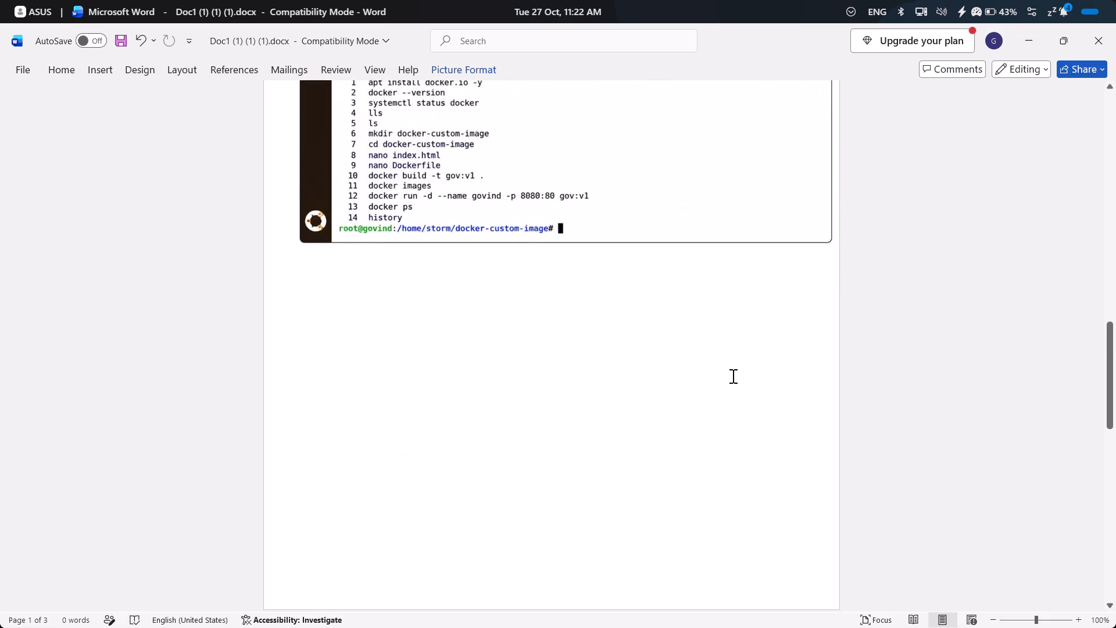
scroll(732, 376, up, 3)
scroll(732, 376, down, 1)
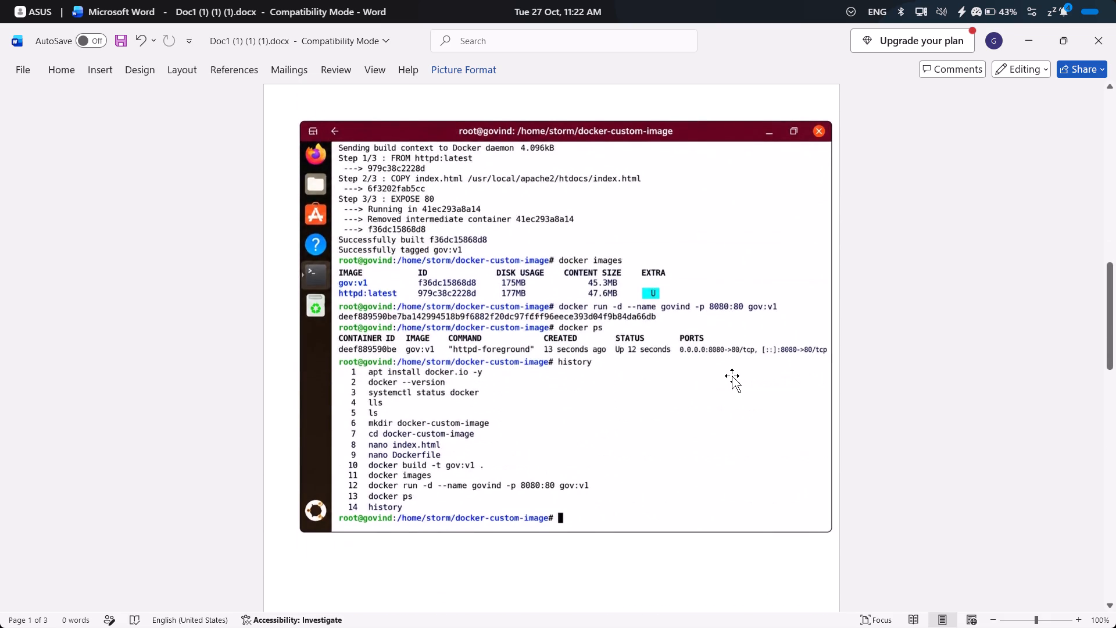
scroll(732, 376, down, 1)
click(732, 376)
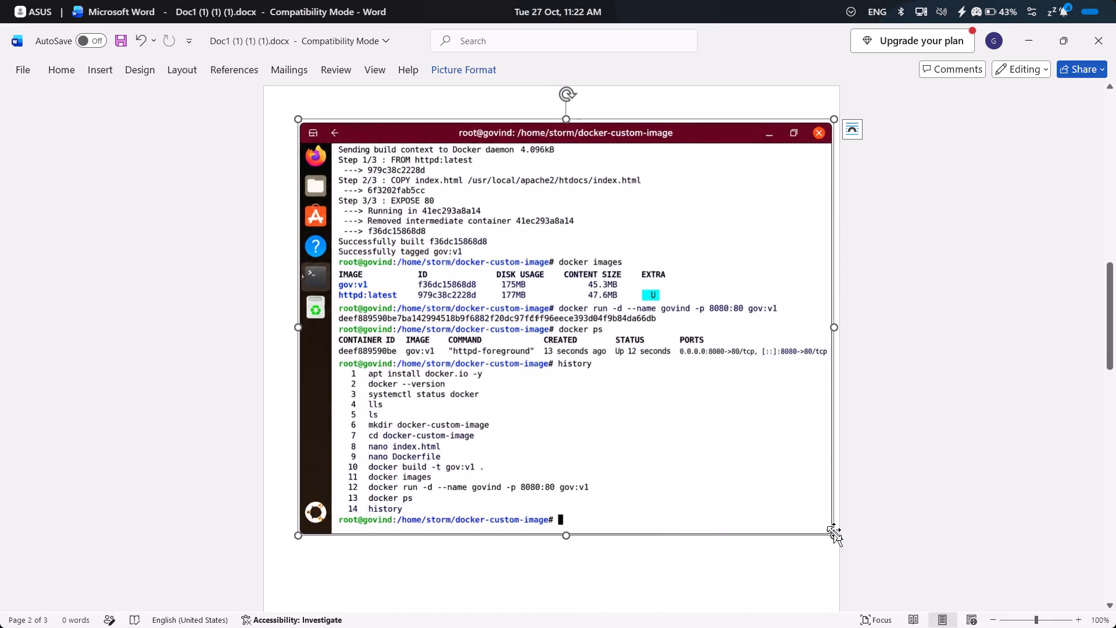
Shrink the page 2 terminal screenshot with the Docker build and command history proportionally to about the width of the page 1 screenshots.
drag(834, 533, 772, 493)
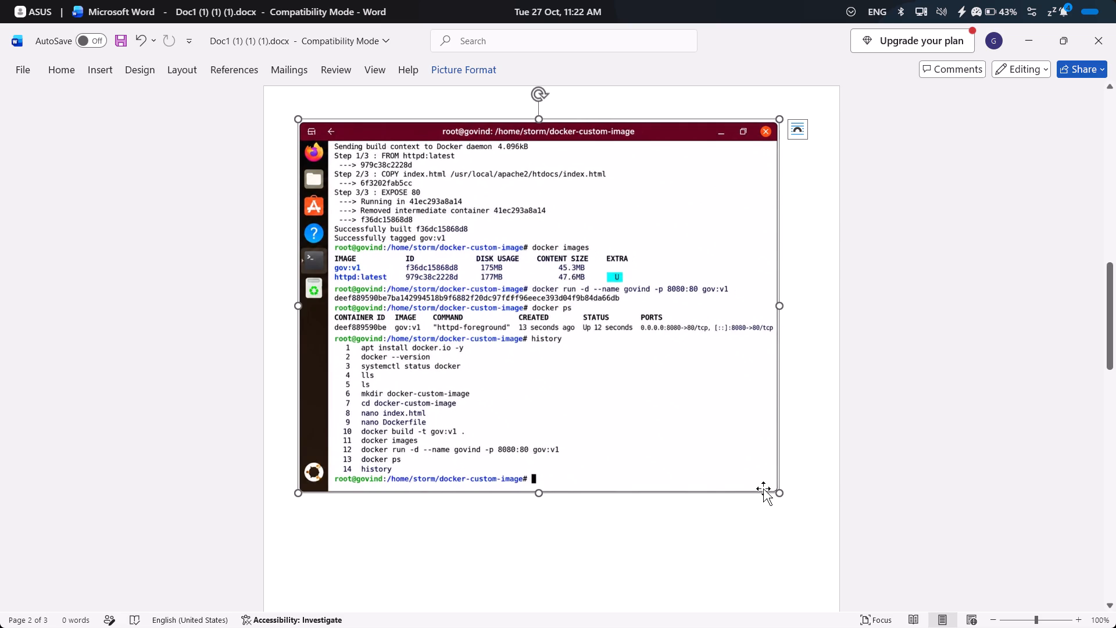
Review the screenshots on all three pages, comparing their widths, alignment and the empty space between them.
scroll(763, 488, up, 2)
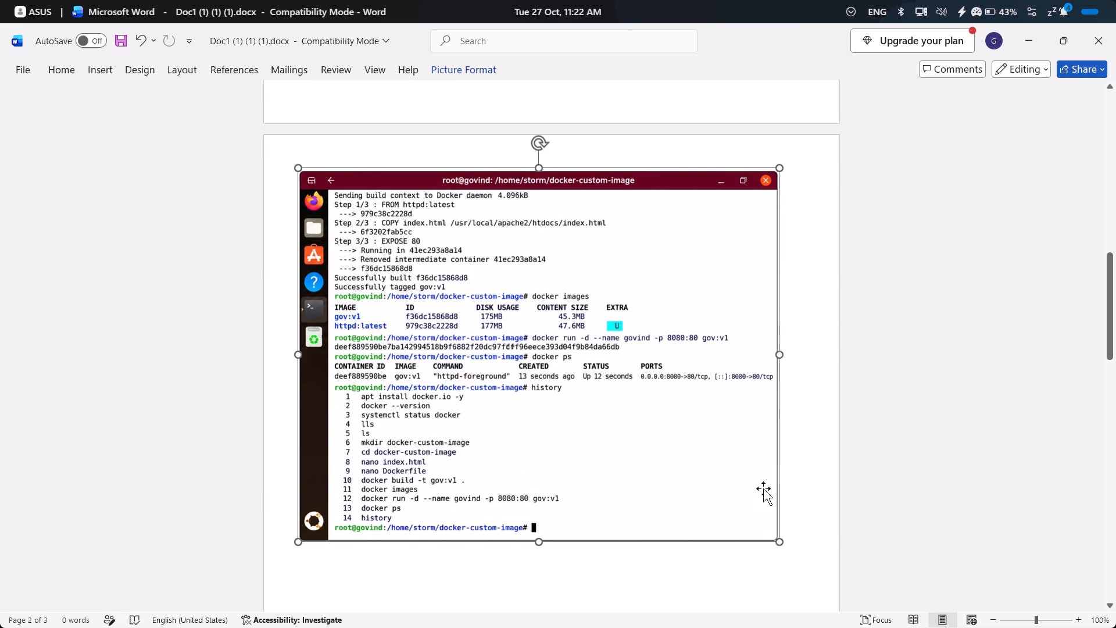
scroll(763, 488, up, 4)
scroll(763, 488, down, 1)
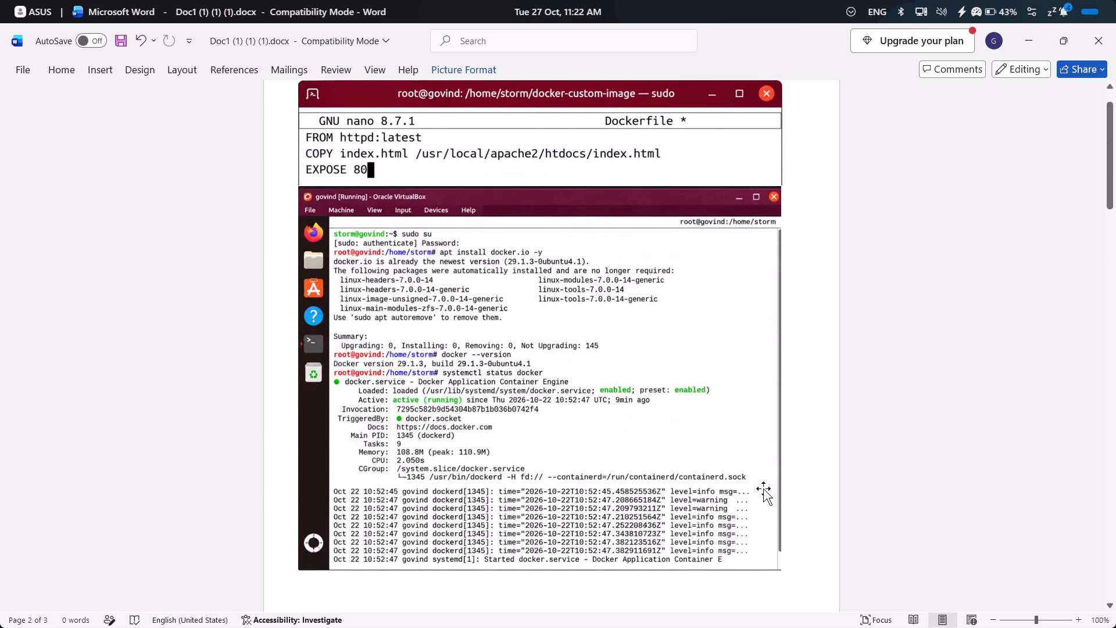
scroll(763, 488, down, 2)
scroll(763, 413, down, 1)
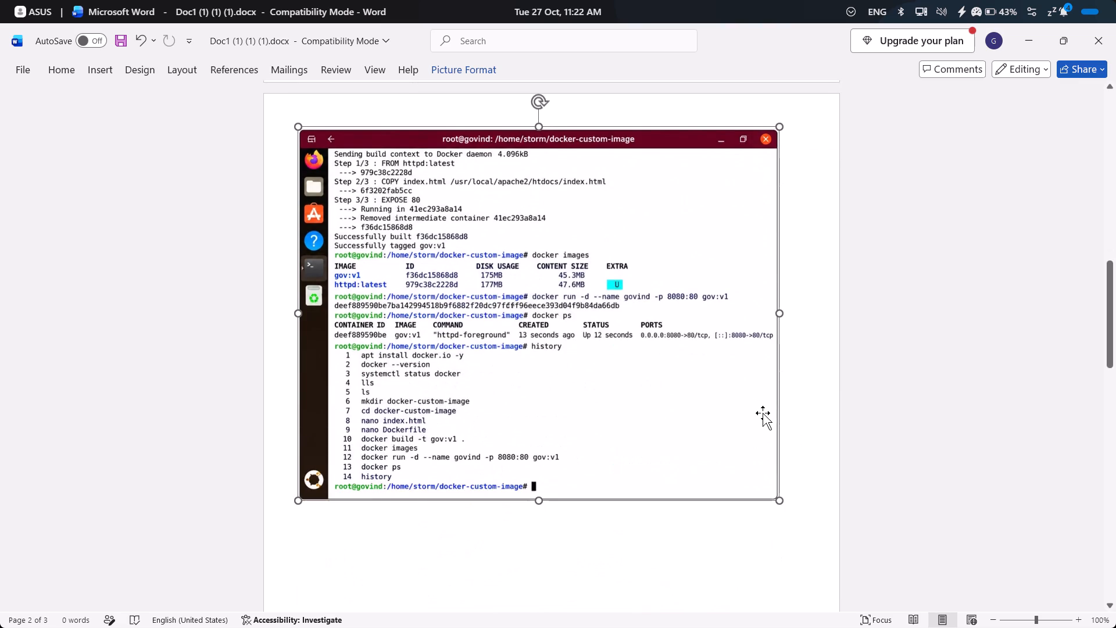
click(617, 318)
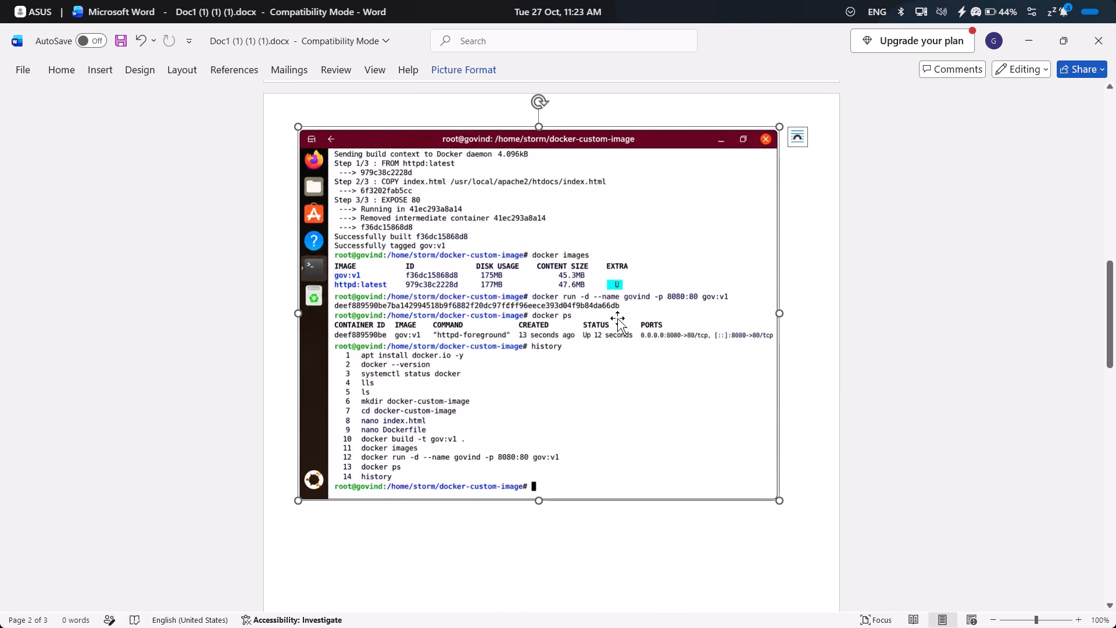
scroll(617, 318, down, 7)
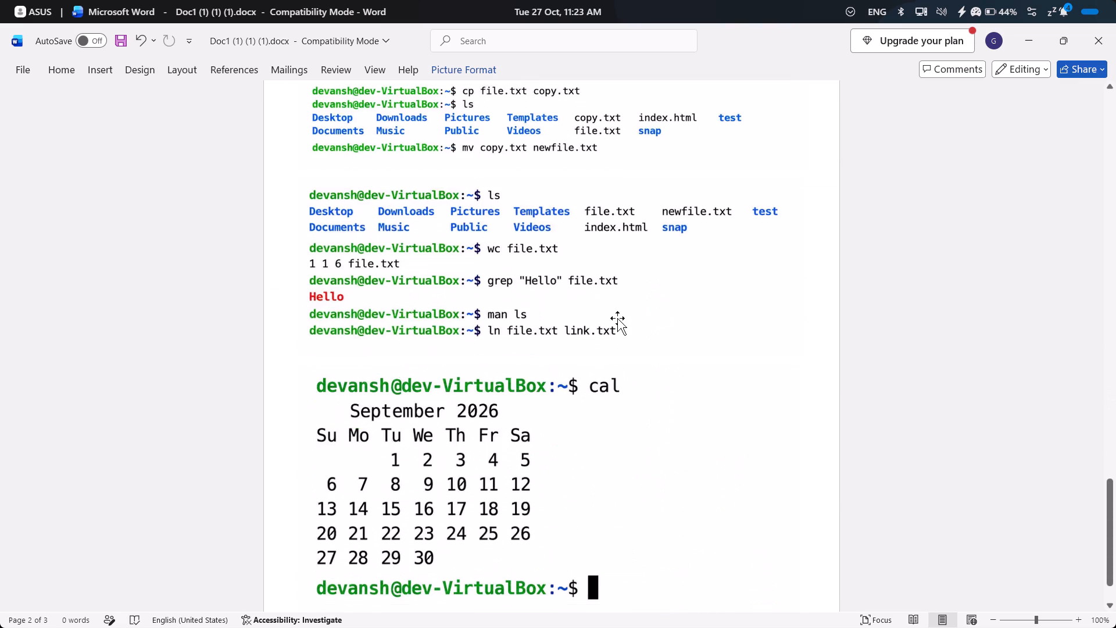
scroll(617, 318, up, 12)
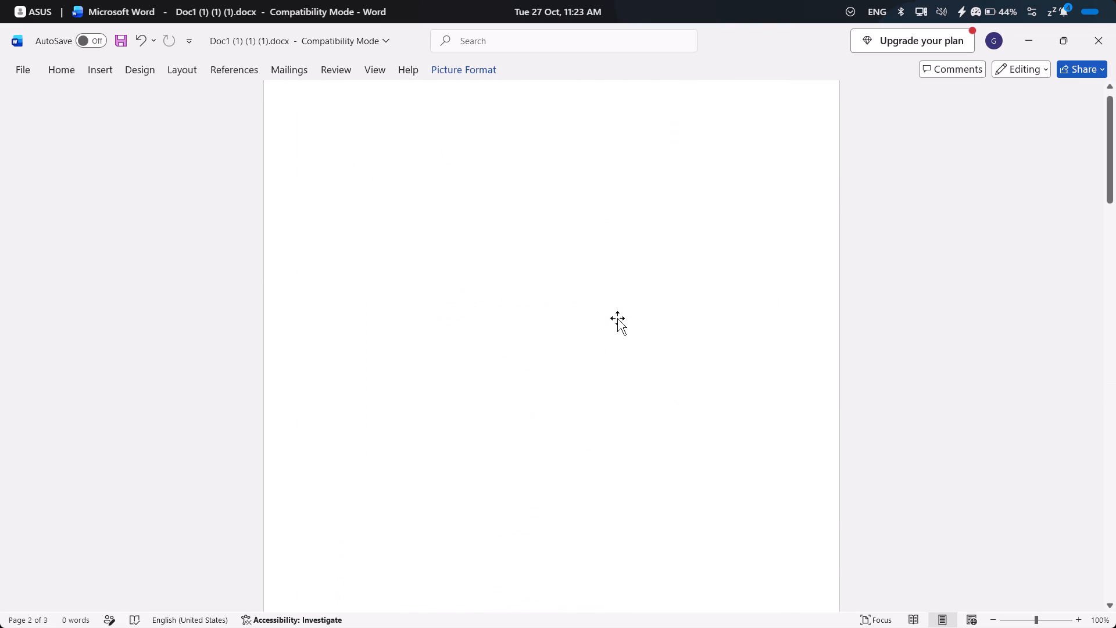
scroll(617, 318, down, 1)
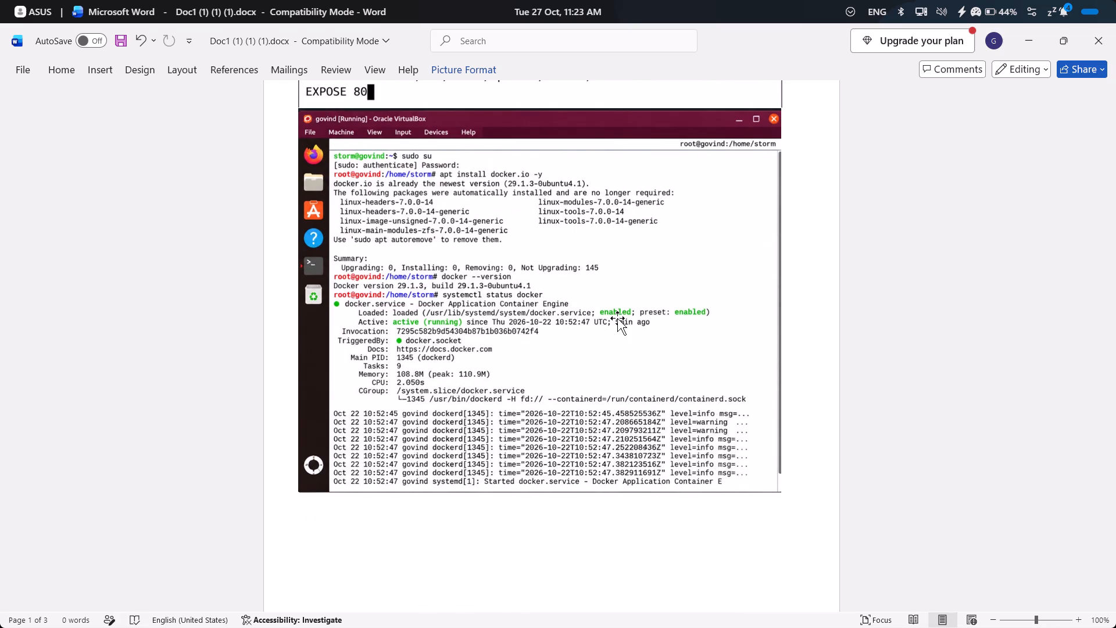
scroll(617, 318, down, 4)
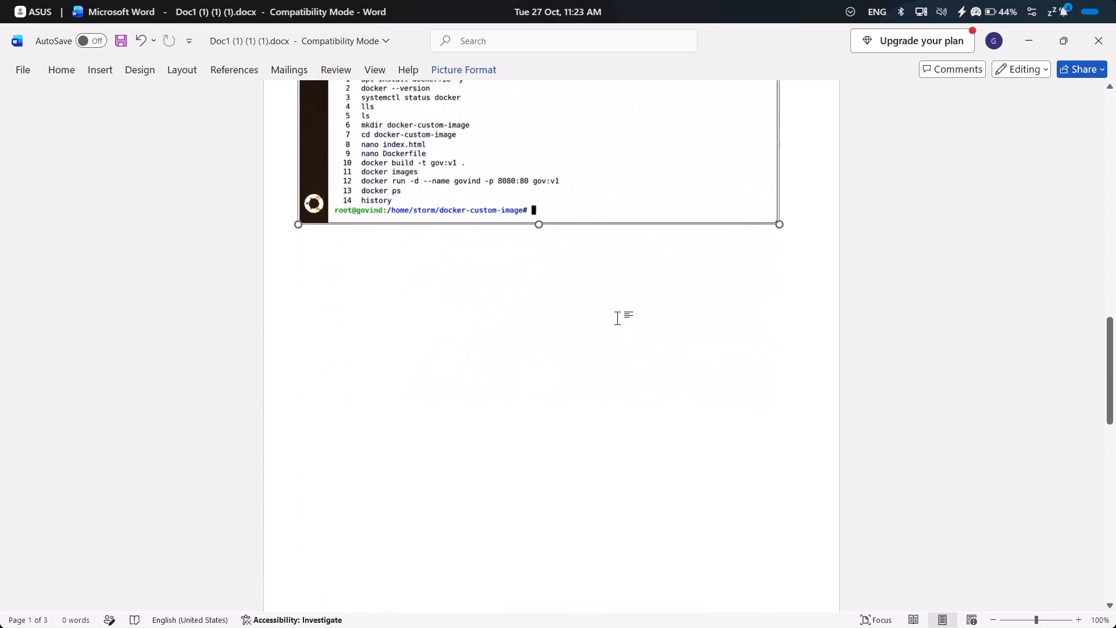
scroll(617, 318, up, 10)
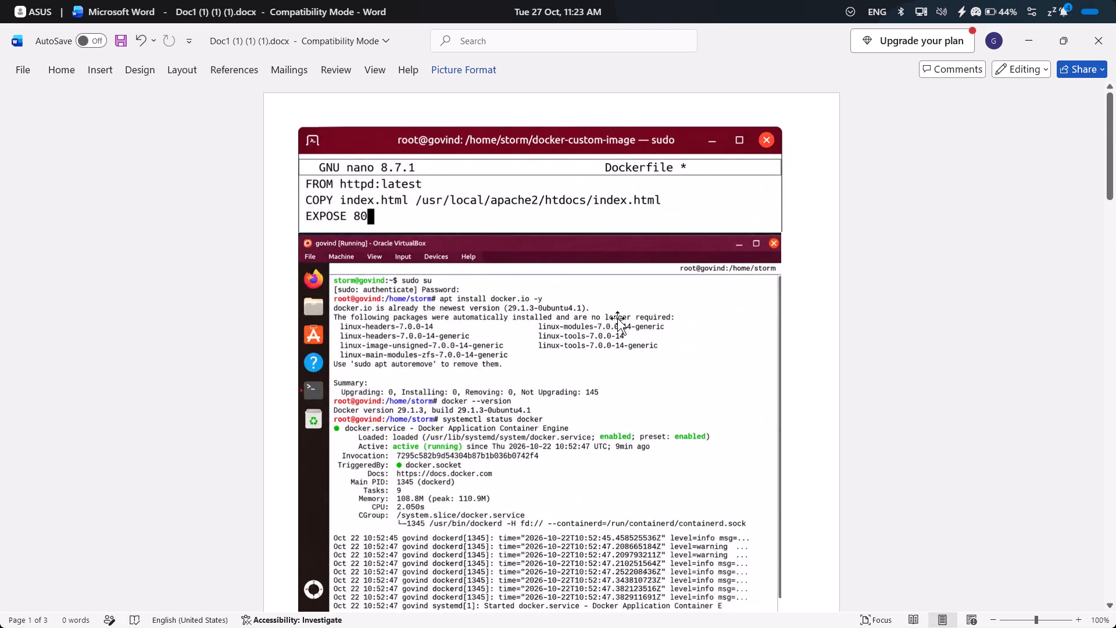
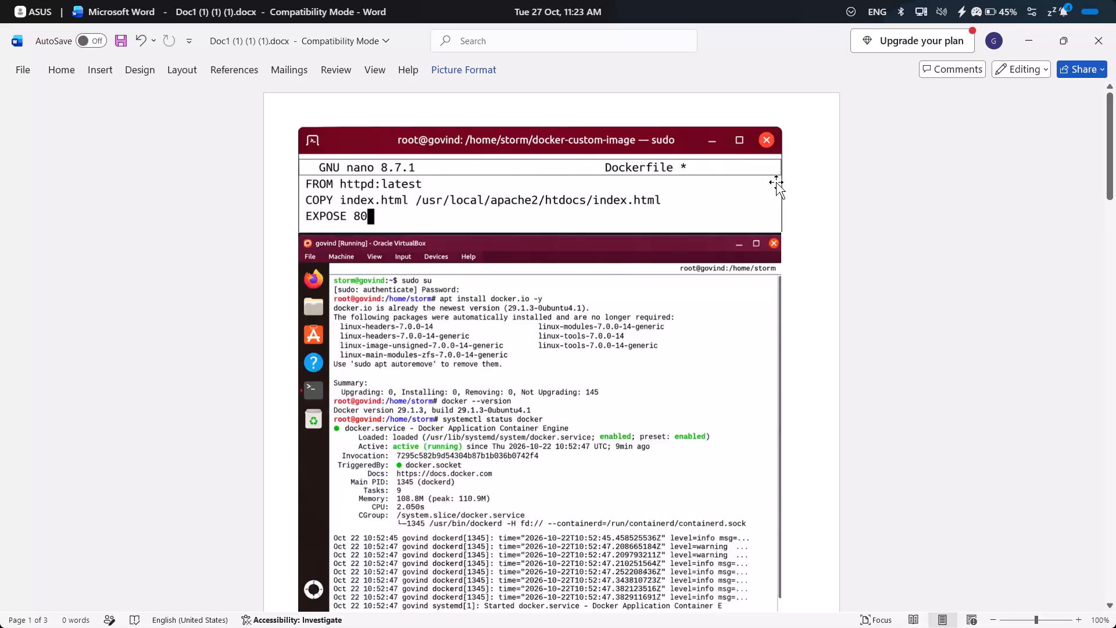
Shrink the page 2 Docker build and history screenshot proportionally until it fits below the VirtualBox screenshot on page 1.
click(776, 182)
click(803, 241)
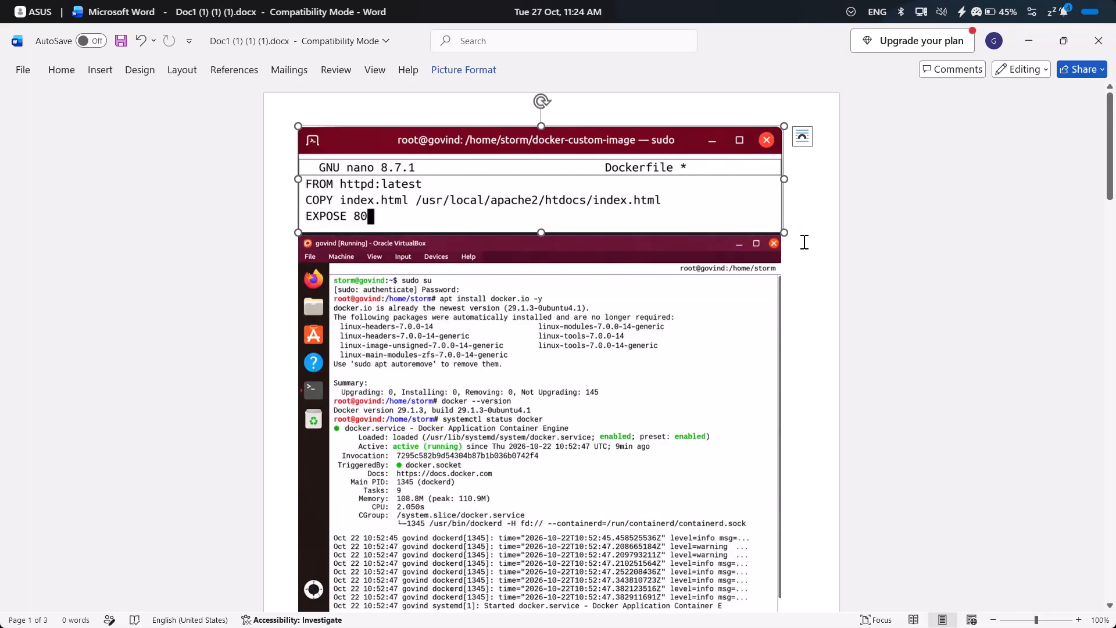
scroll(803, 241, down, 1)
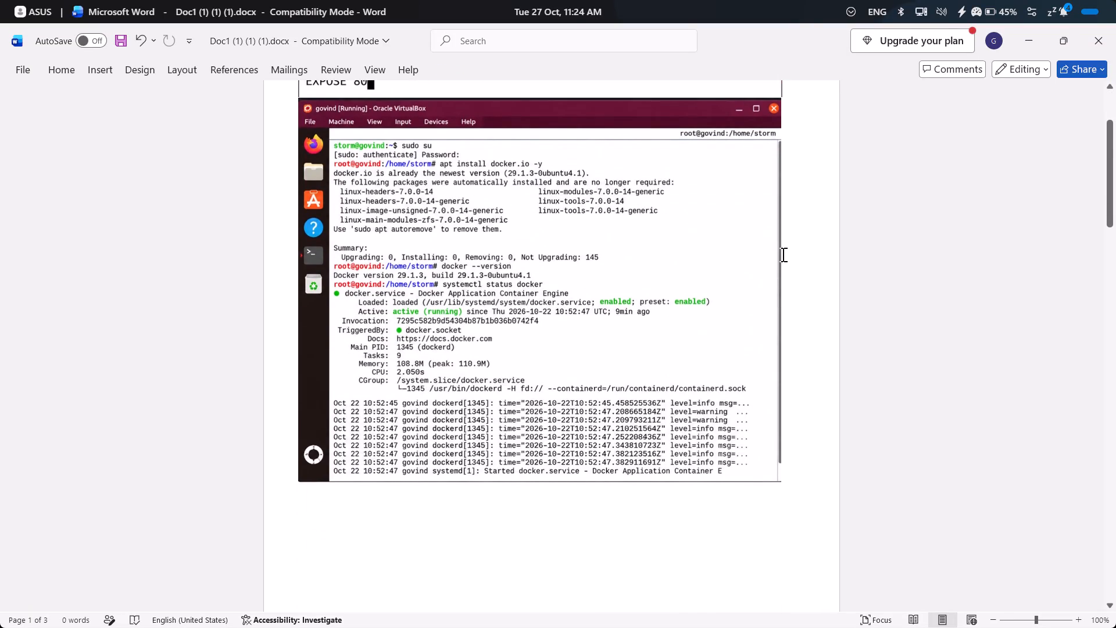
scroll(772, 263, down, 8)
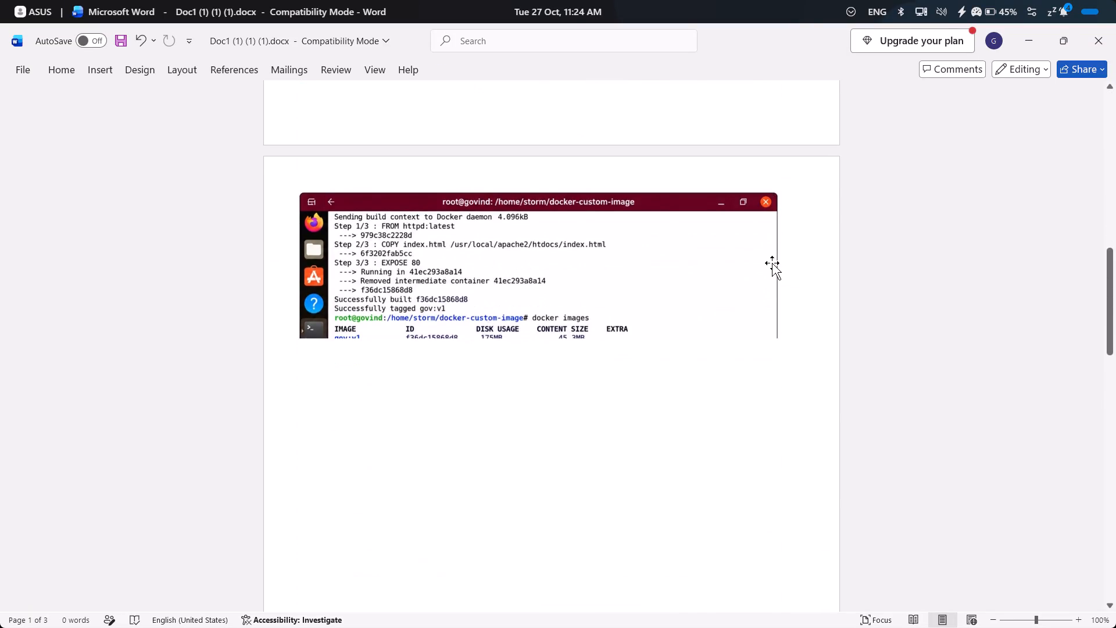
click(716, 274)
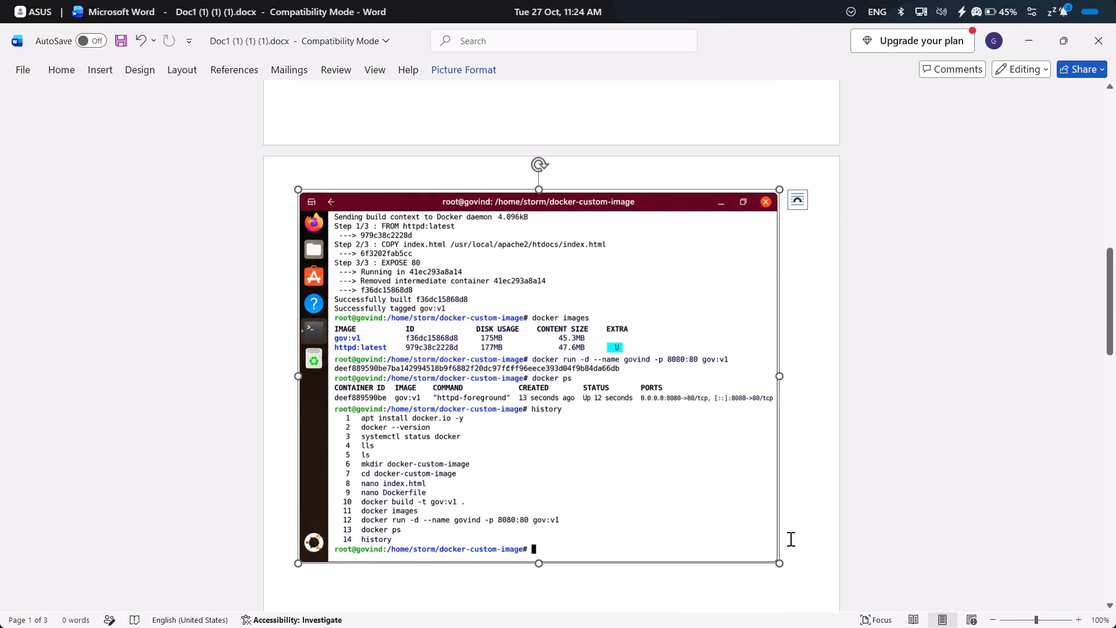
drag(778, 562, 655, 387)
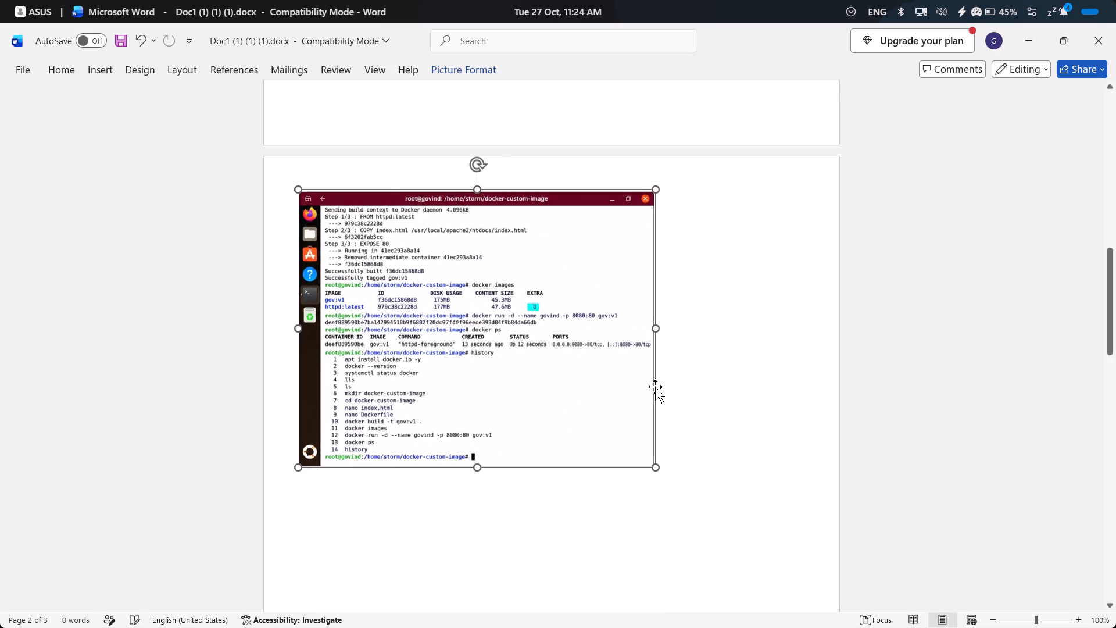
drag(656, 470, 514, 301)
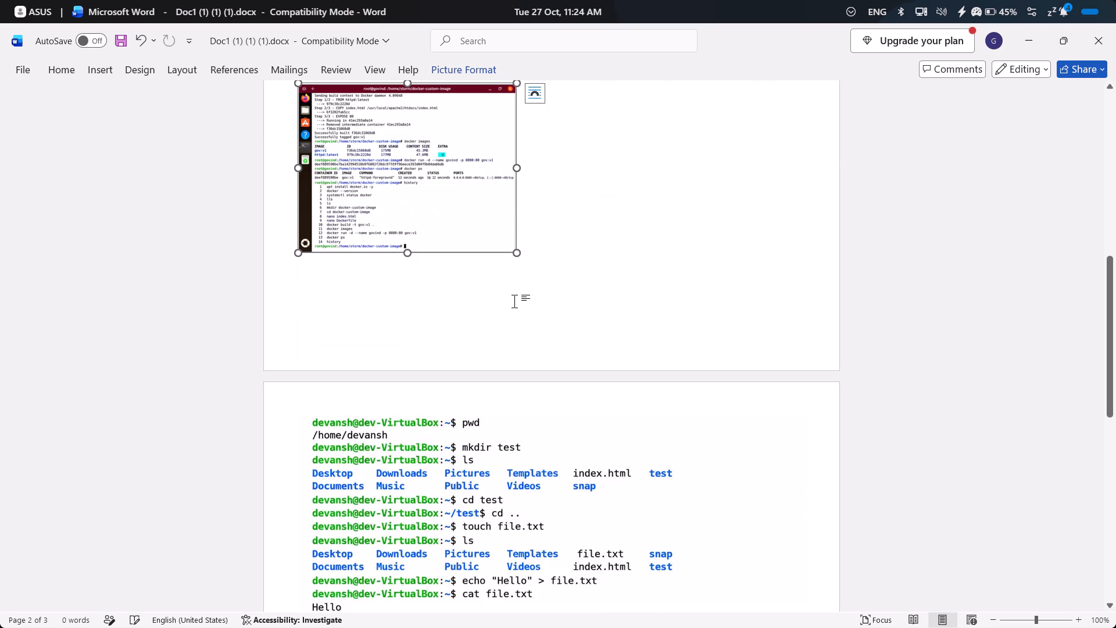
scroll(543, 303, up, 1)
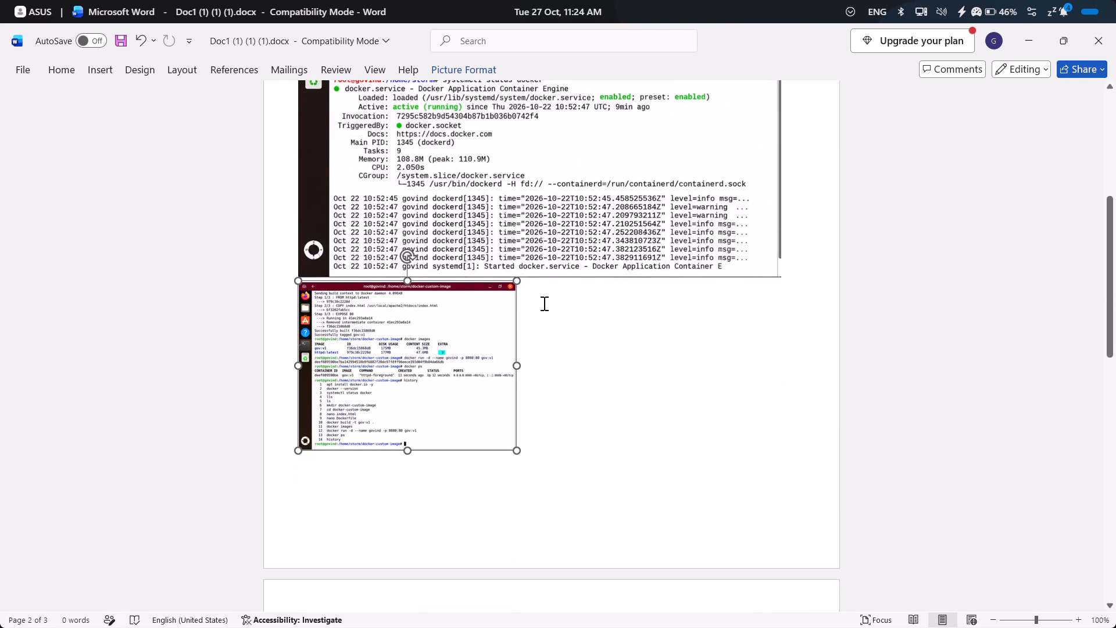
drag(513, 452, 663, 461)
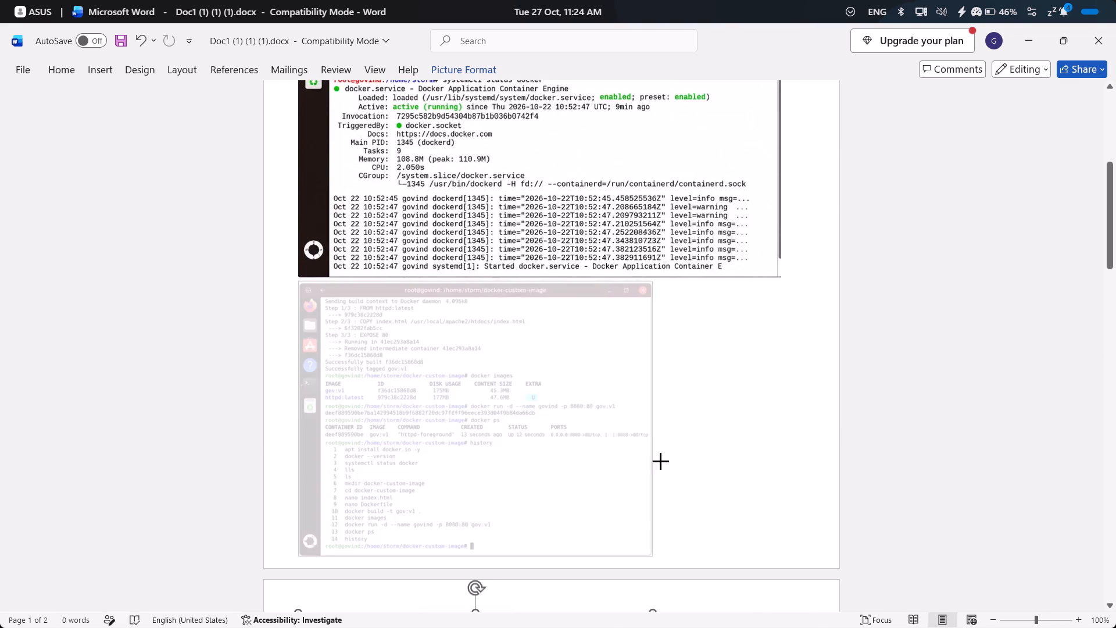
drag(663, 461, 624, 447)
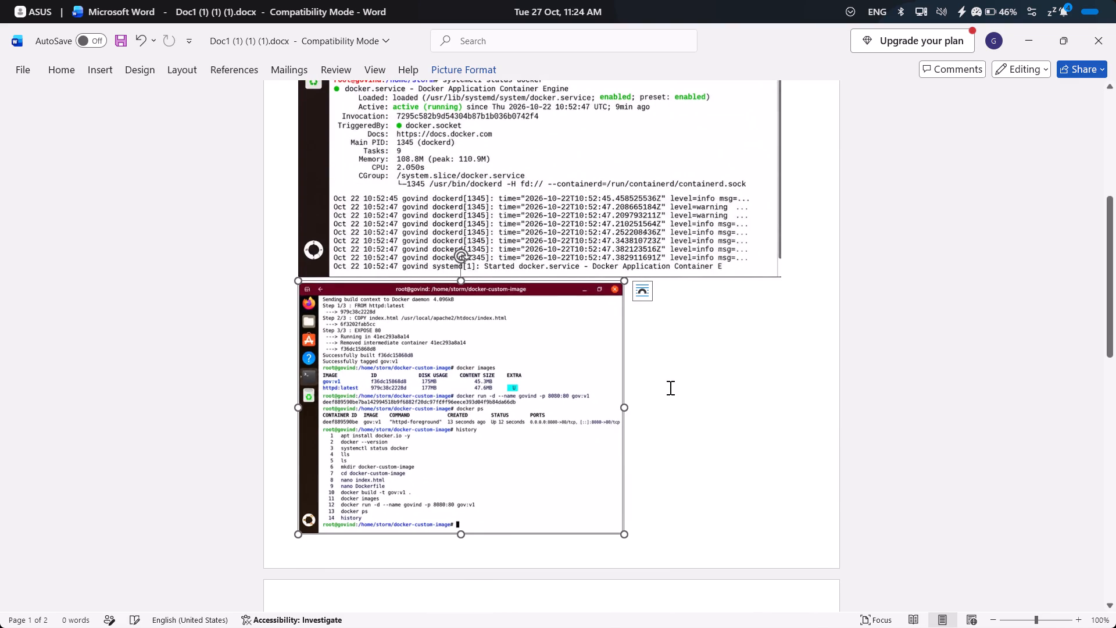
click(669, 387)
Enlarge the Docker build and history screenshot slightly so it fills the remaining space at the bottom of page 1.
scroll(669, 387, down, 2)
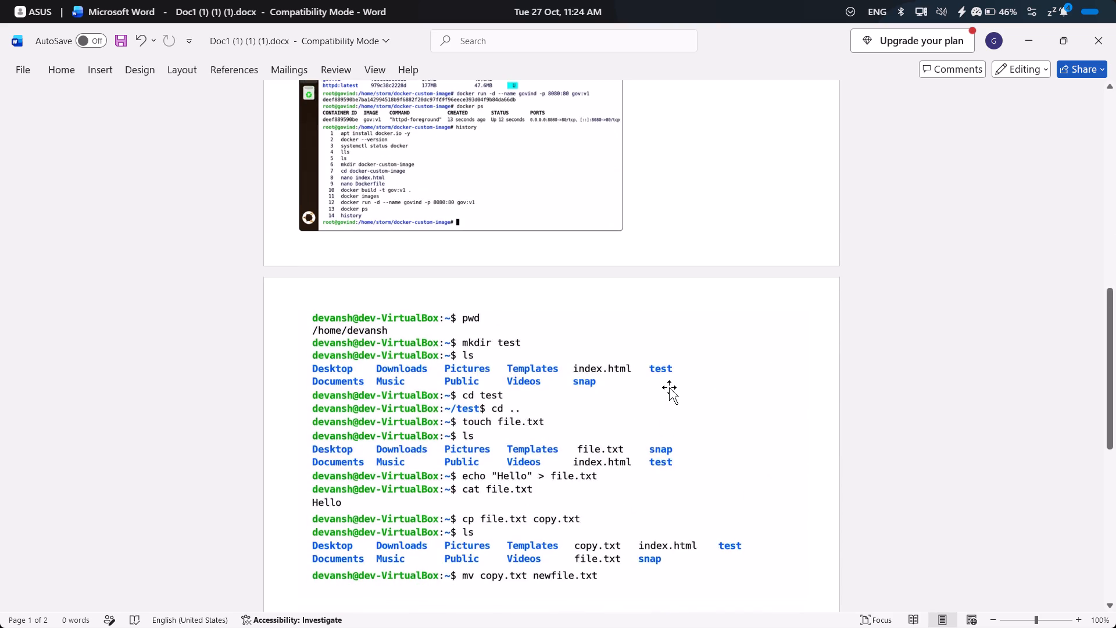
scroll(669, 387, down, 10)
scroll(669, 387, up, 4)
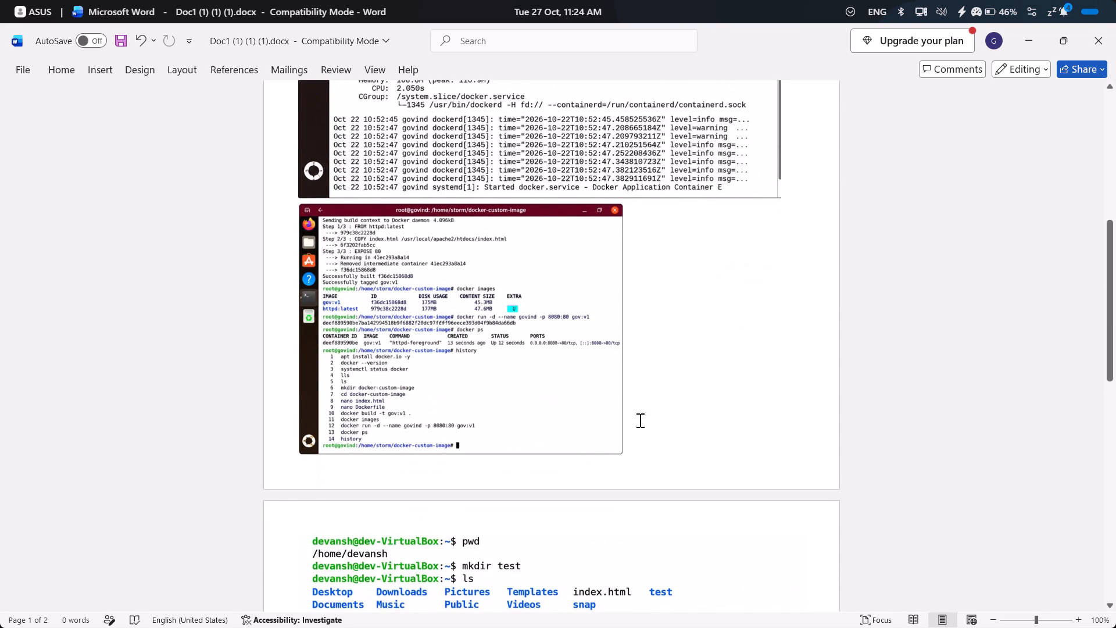
click(584, 419)
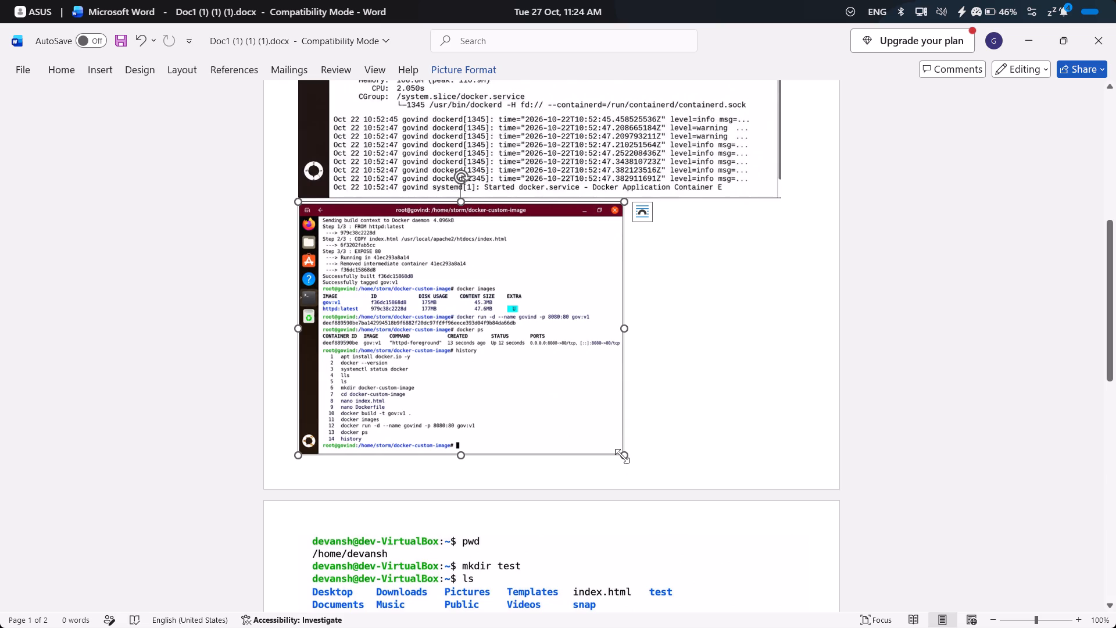
drag(623, 456, 647, 457)
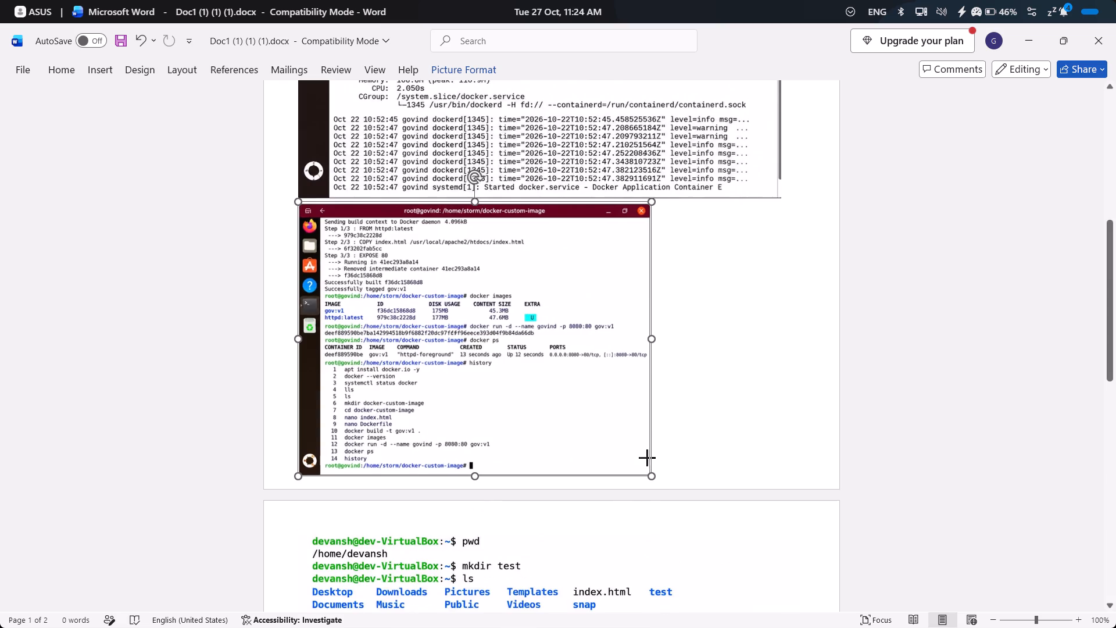
drag(647, 457, 649, 458)
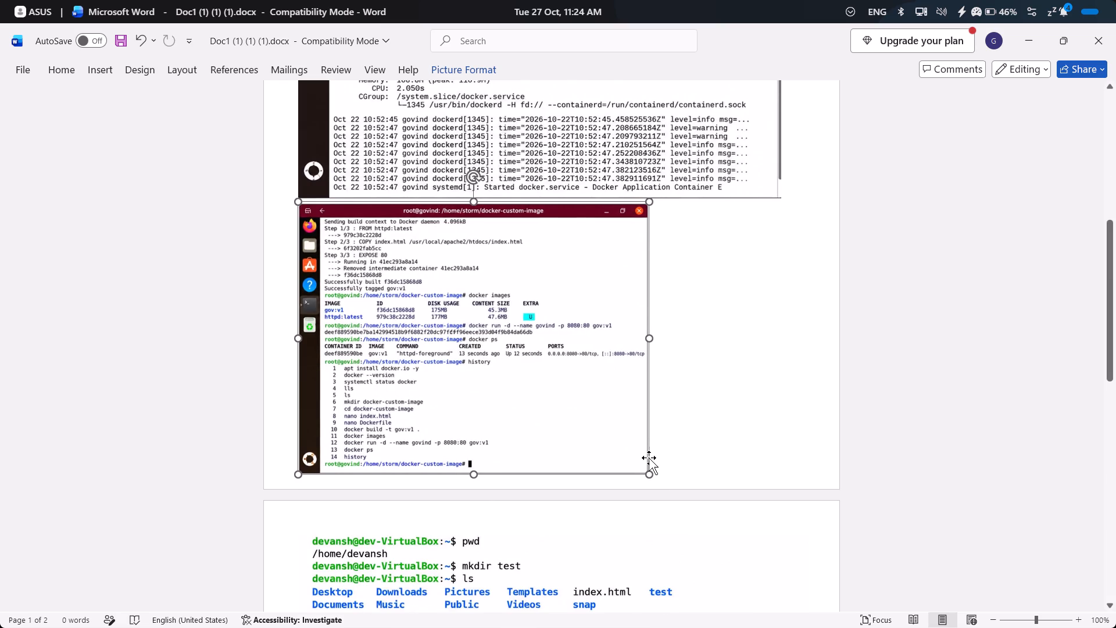
click(719, 383)
Review the layout of both pages, comparing the width of the Docker build screenshot with the screenshots above it.
scroll(719, 383, up, 1)
scroll(719, 383, down, 1)
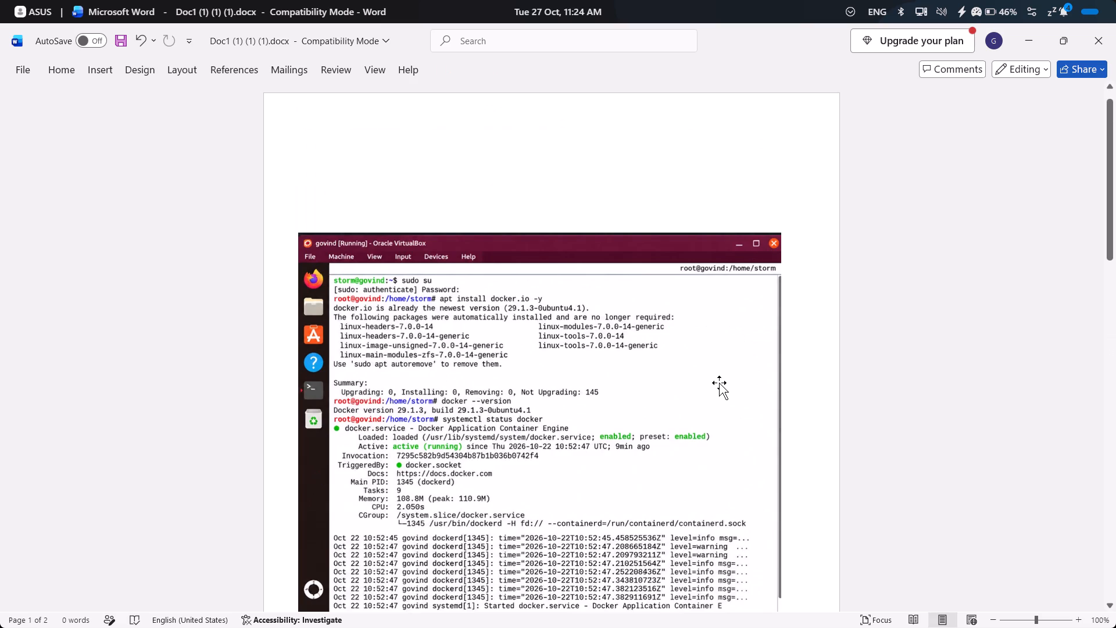
scroll(719, 383, down, 1)
scroll(719, 383, up, 1)
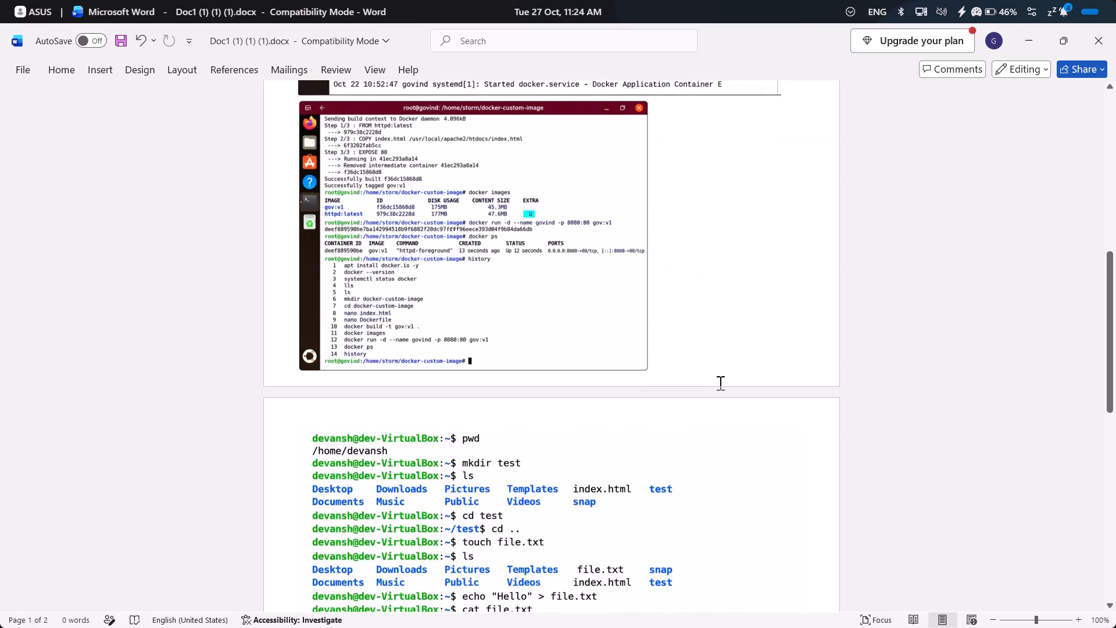
scroll(719, 383, up, 4)
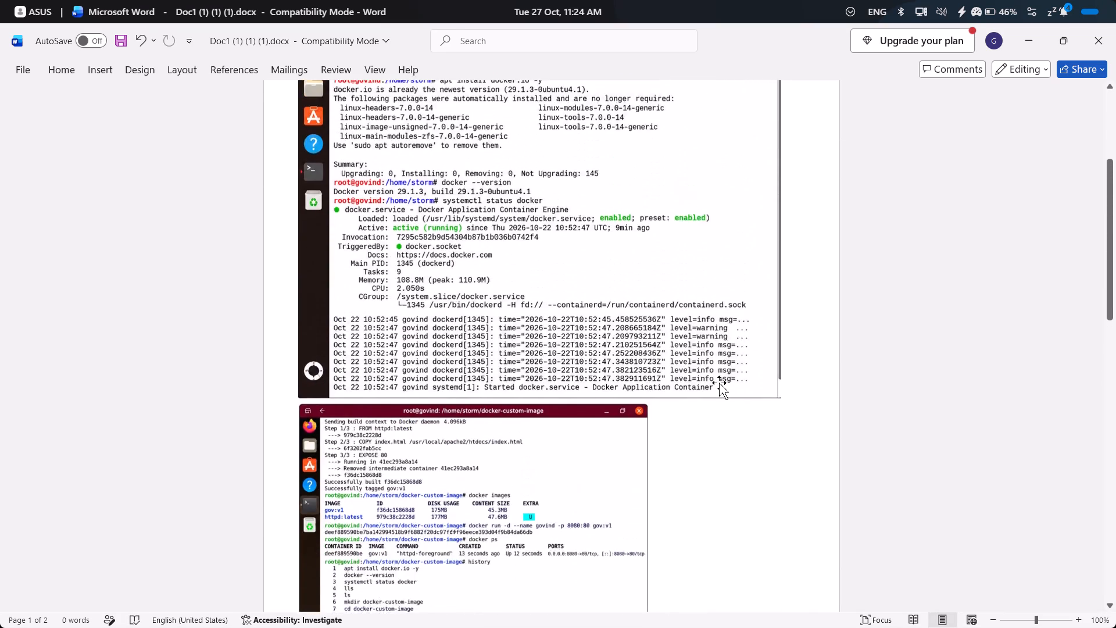
scroll(719, 383, up, 1)
scroll(719, 383, down, 5)
scroll(719, 383, up, 5)
scroll(719, 383, down, 2)
scroll(719, 383, up, 1)
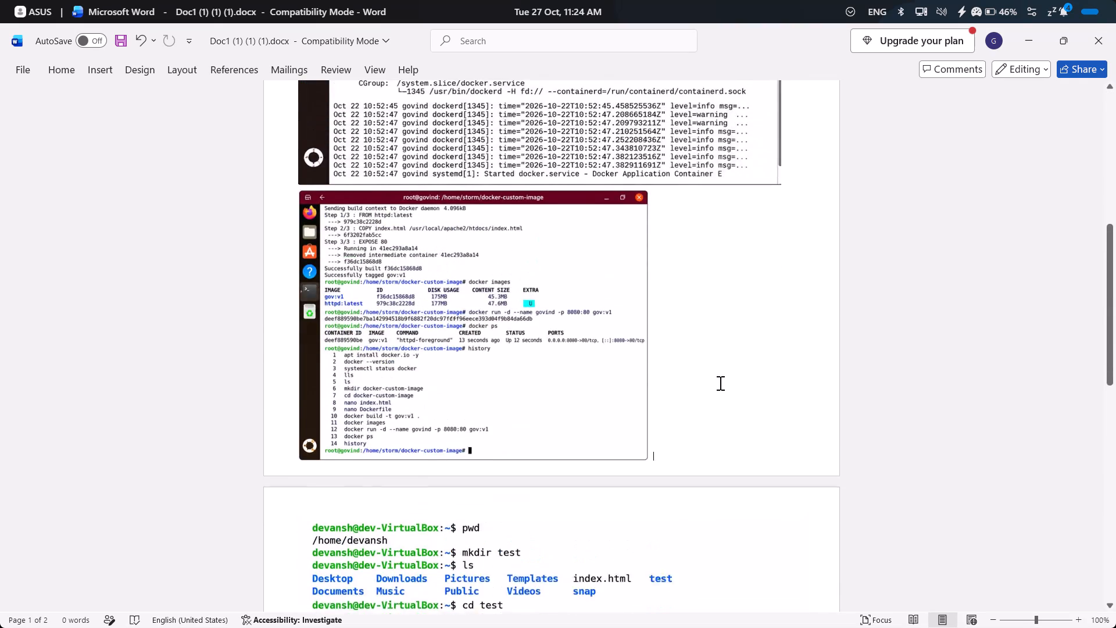
scroll(719, 383, up, 2)
Enlarge the VirtualBox terminal screenshot on page 1 proportionally until it is slightly wider than the nano Dockerfile screenshot.
click(719, 383)
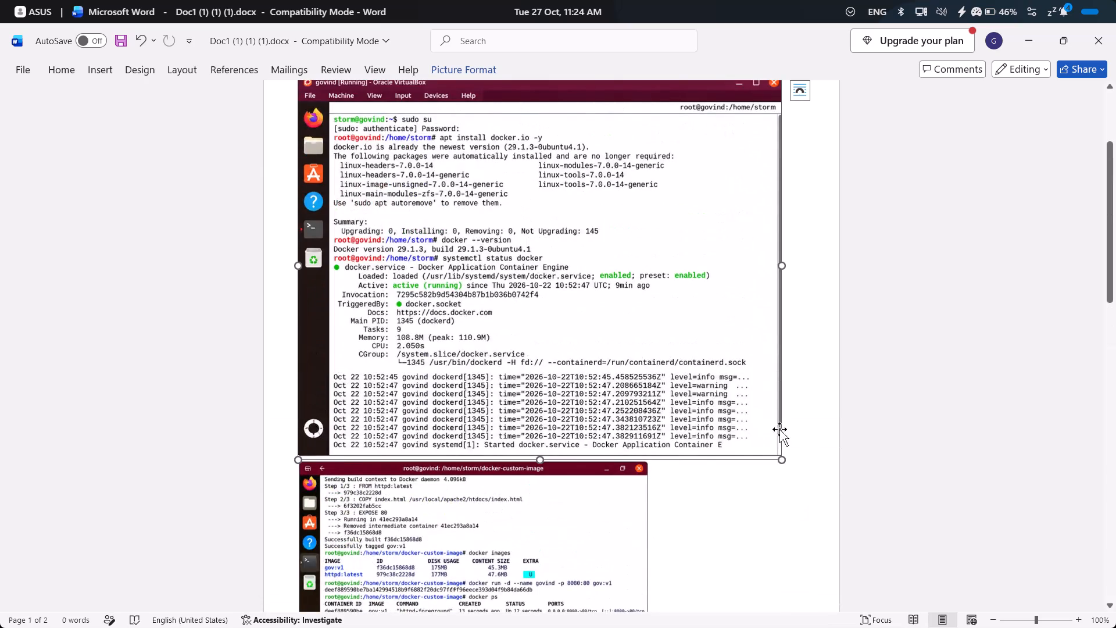
drag(782, 463, 668, 419)
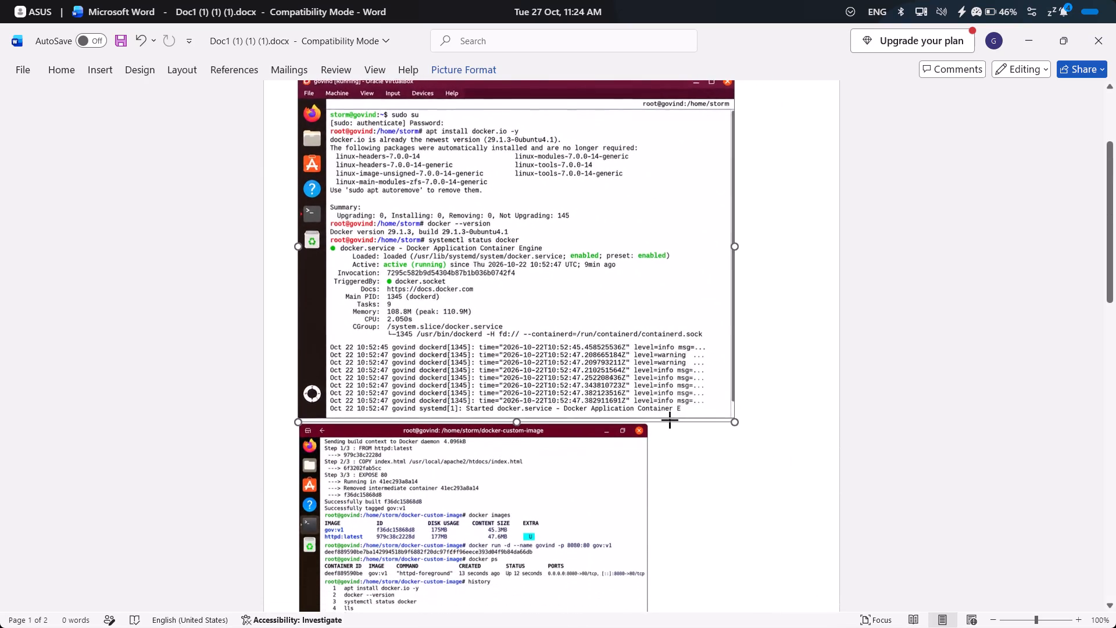
drag(668, 419, 625, 384)
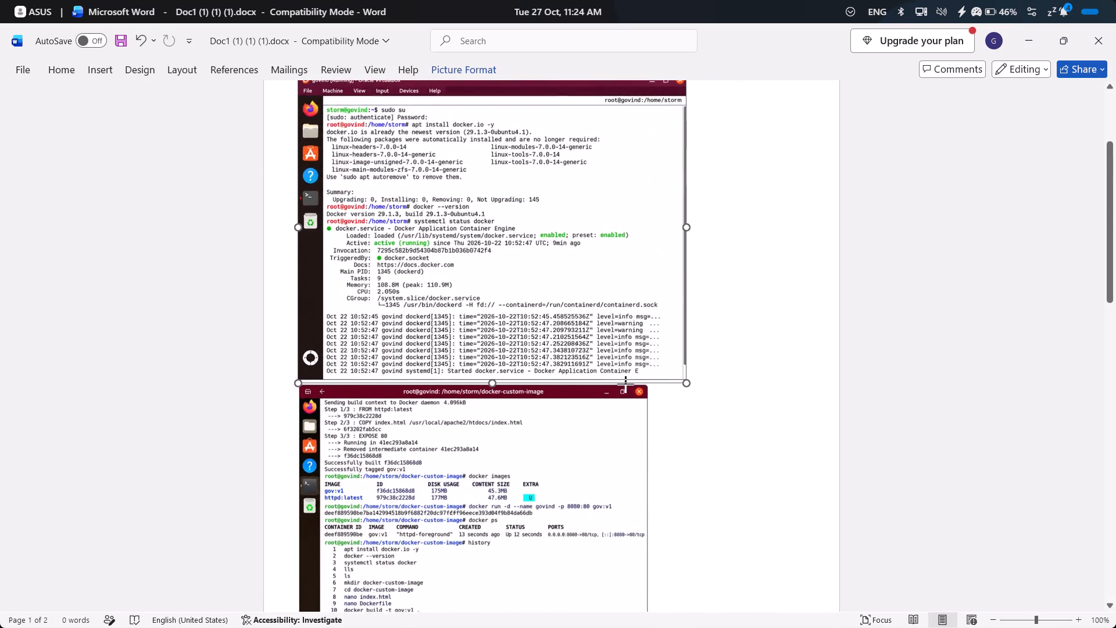
drag(625, 384, 796, 430)
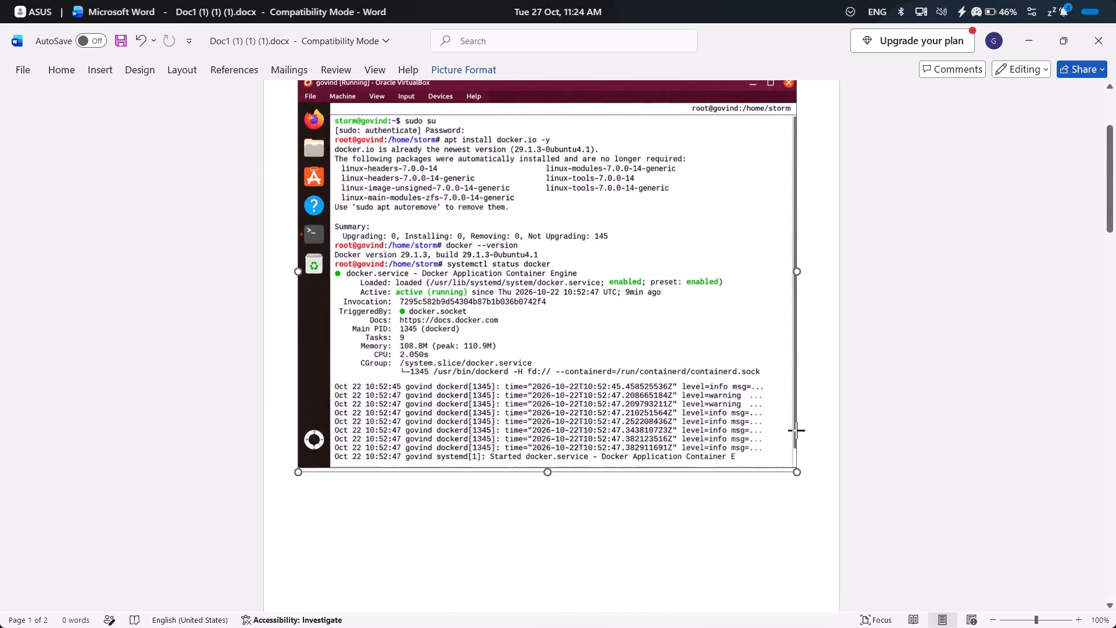
drag(796, 430, 802, 431)
scroll(636, 357, up, 1)
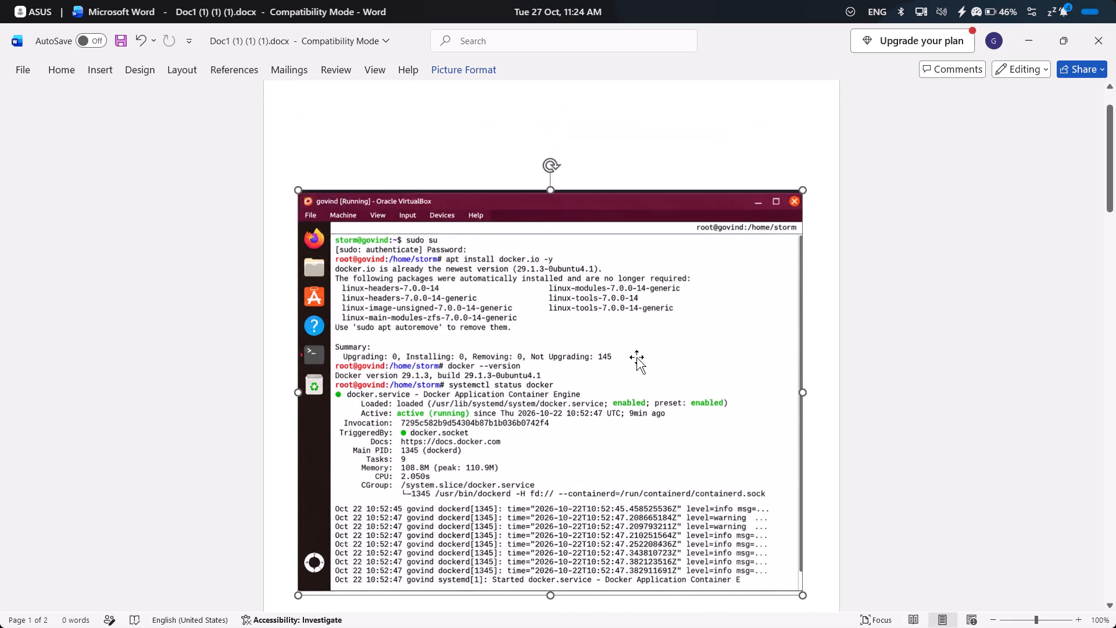
scroll(636, 357, up, 1)
click(589, 299)
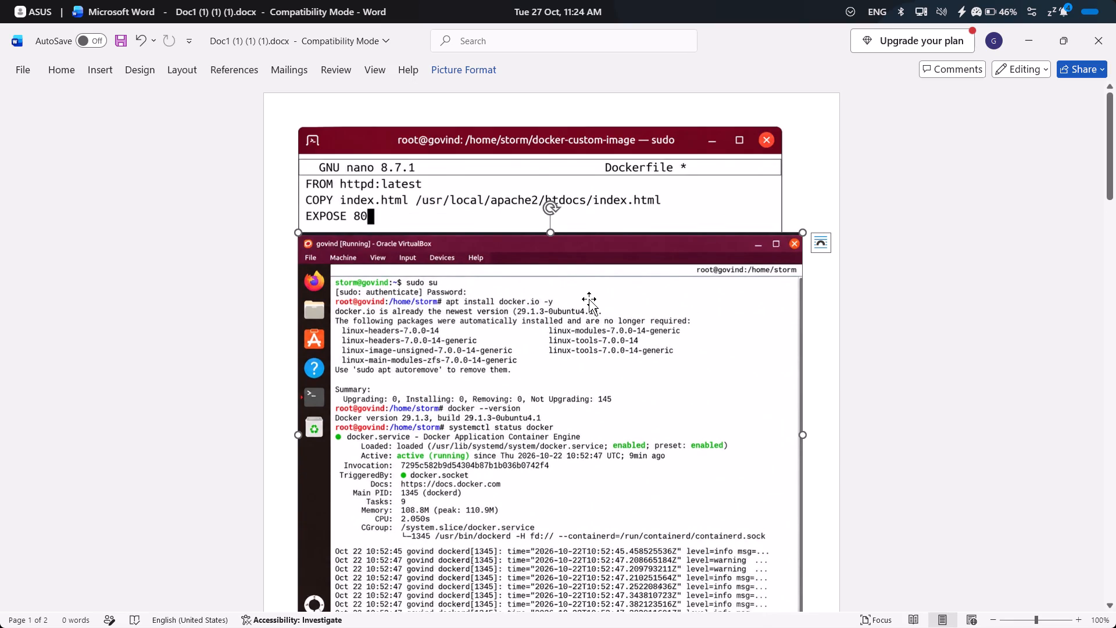
scroll(753, 303, down, 1)
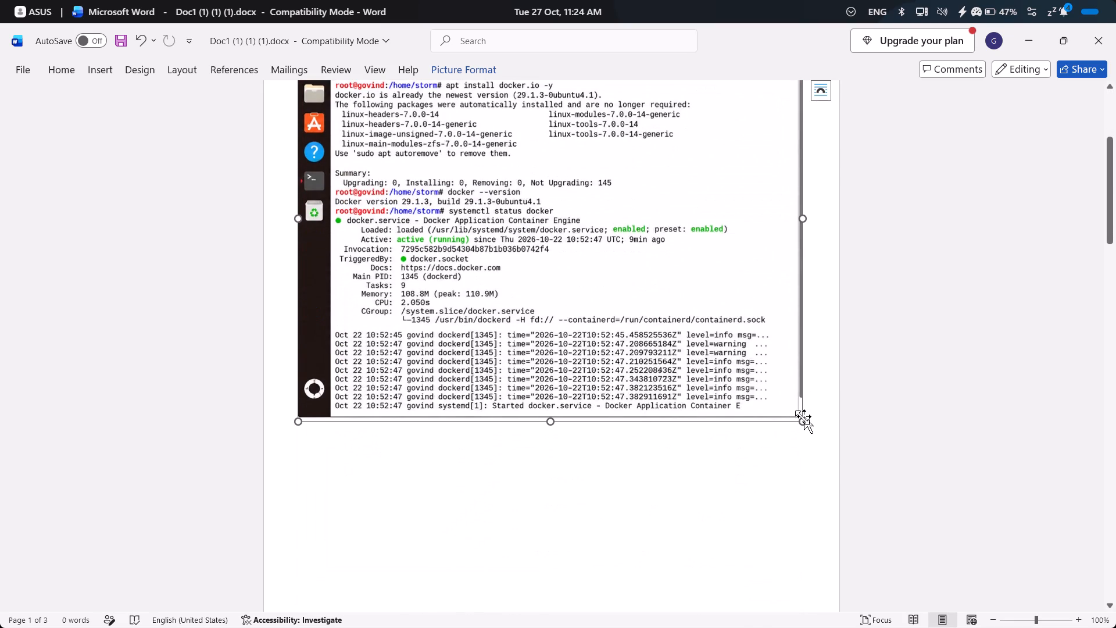
drag(800, 418, 815, 416)
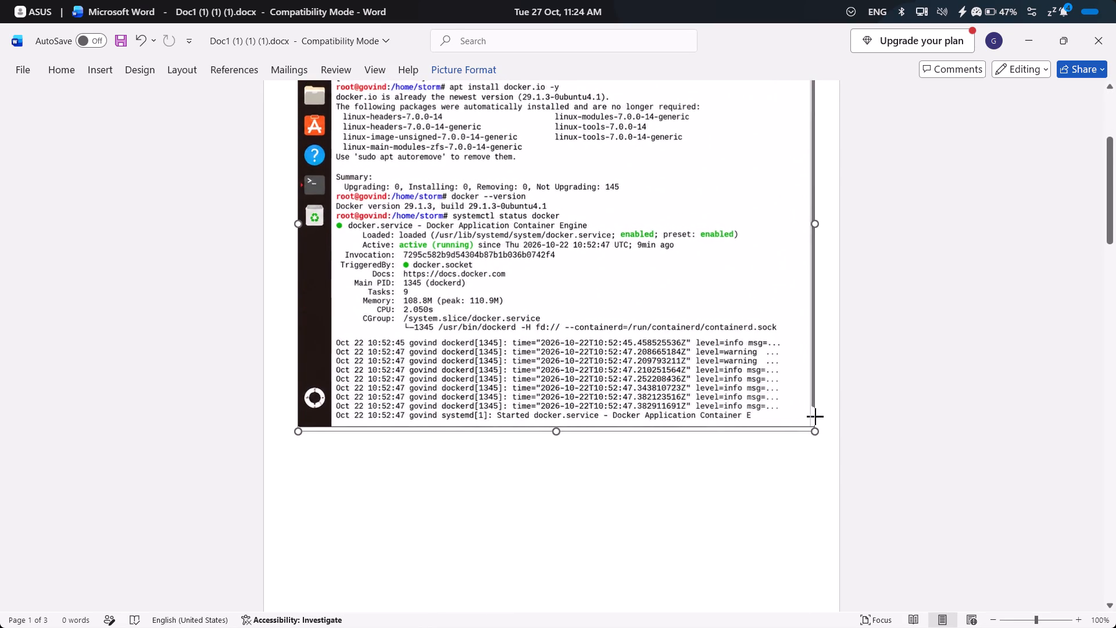
drag(815, 416, 809, 414)
scroll(701, 328, up, 3)
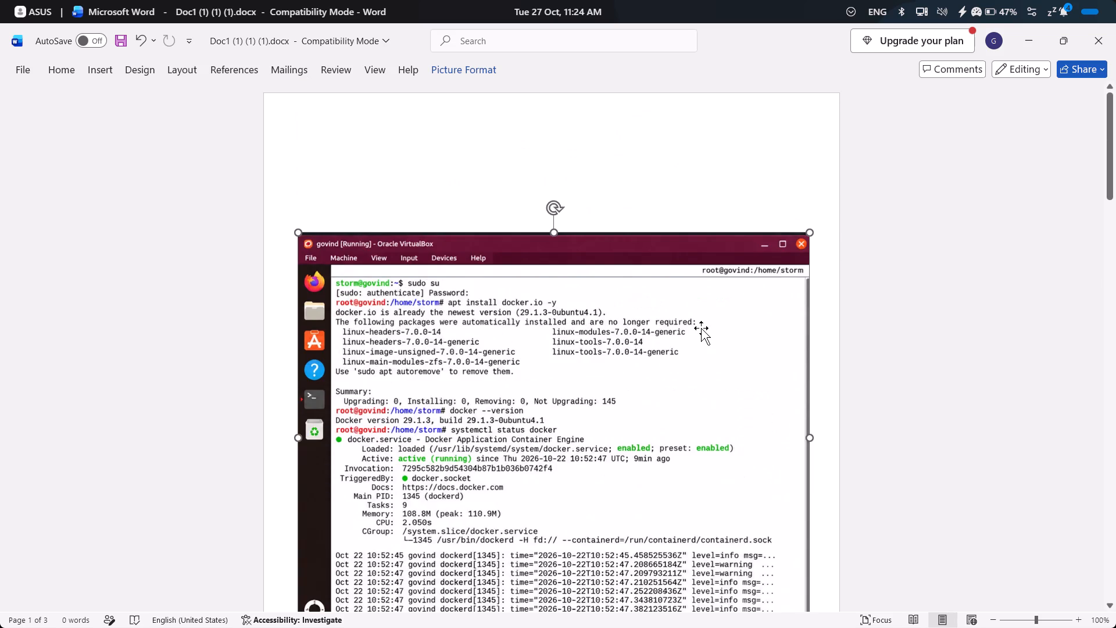
Widen the nano Dockerfile screenshot at the top of page 1 proportionally to match the VirtualBox screenshot's width.
click(669, 152)
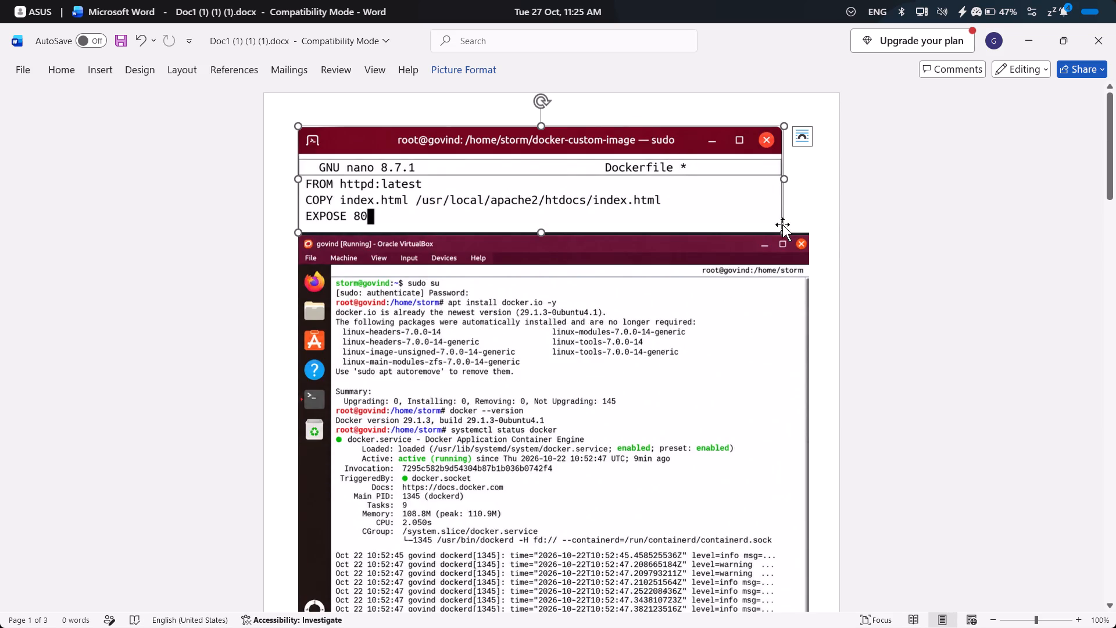
drag(783, 231, 789, 234)
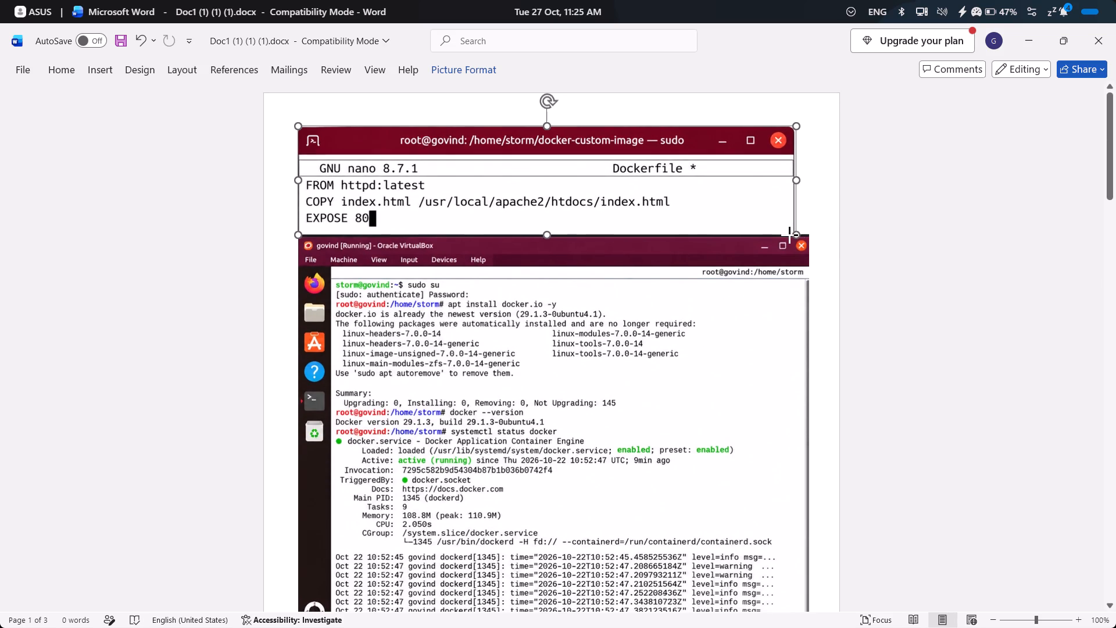
drag(789, 234, 810, 237)
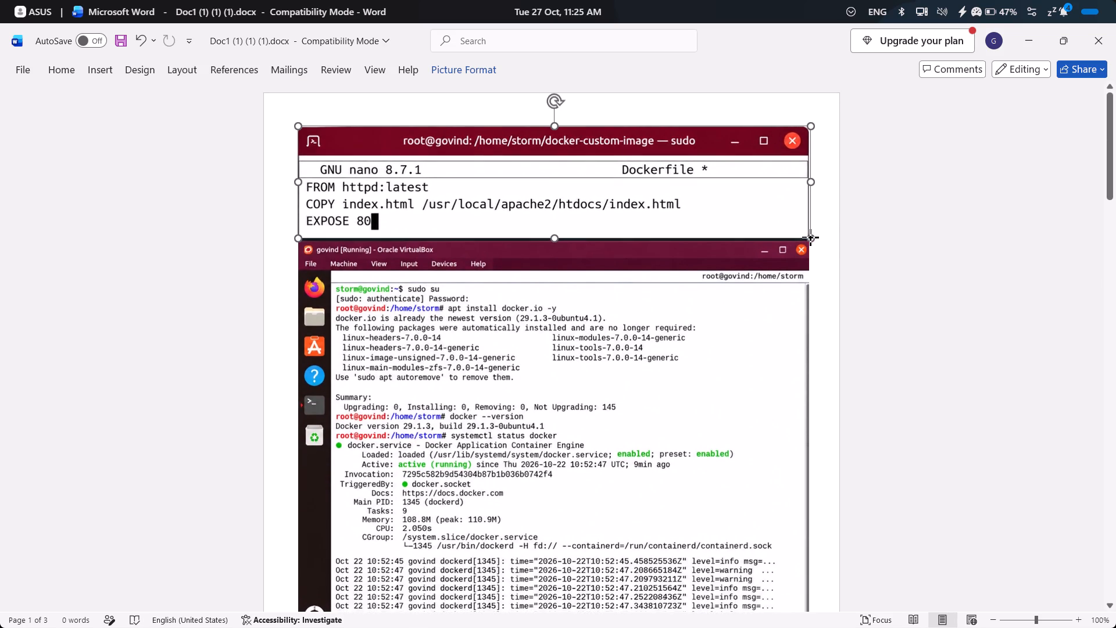
drag(810, 237, 820, 241)
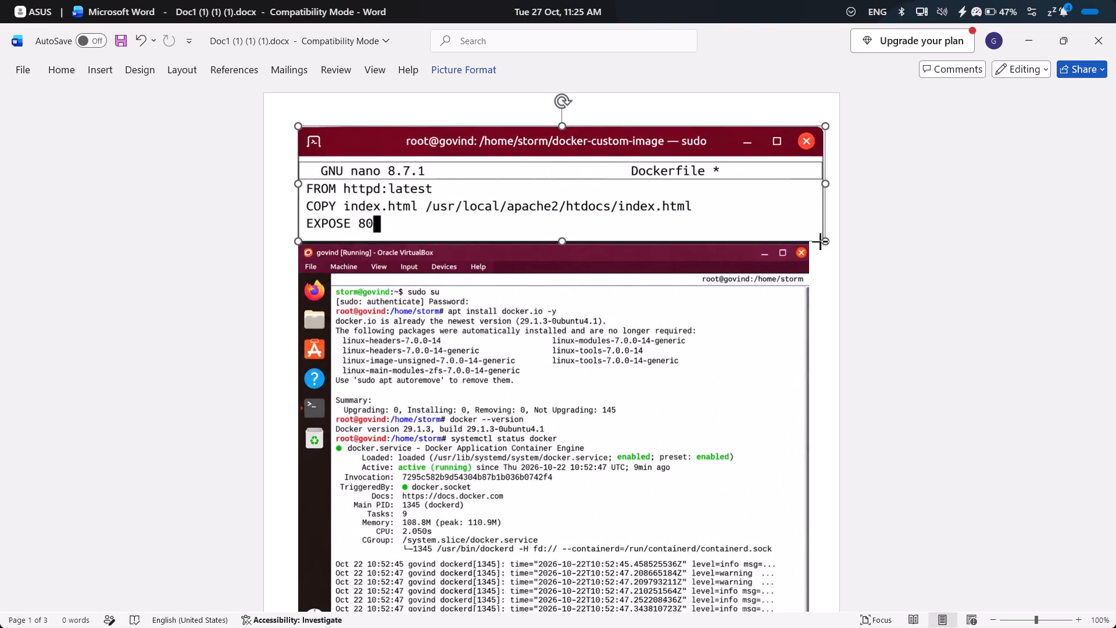
drag(820, 241, 787, 239)
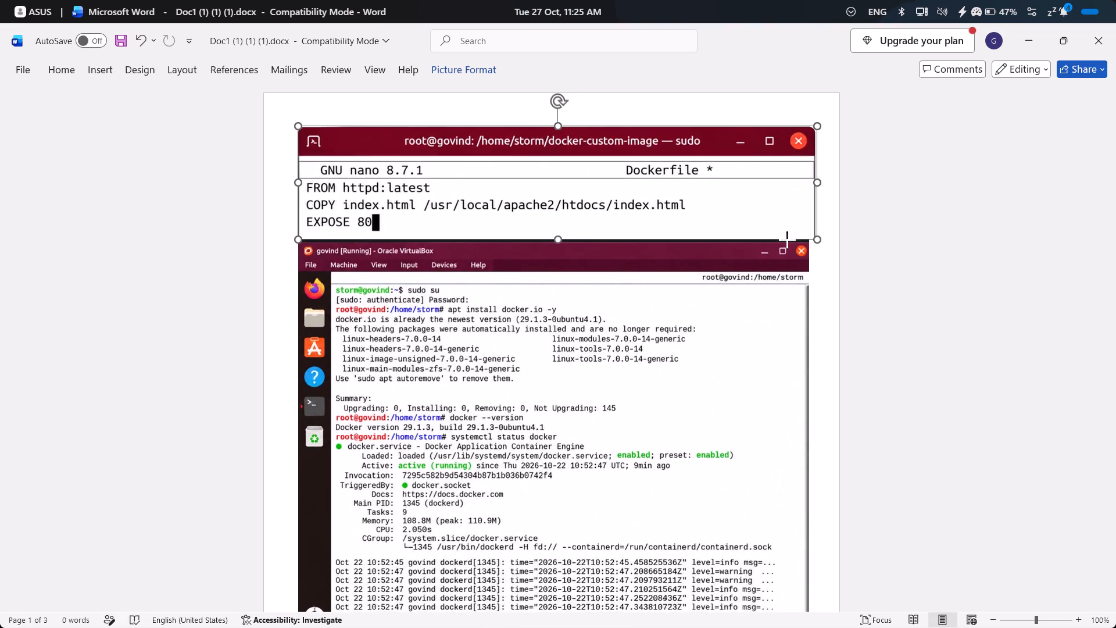
drag(787, 239, 783, 237)
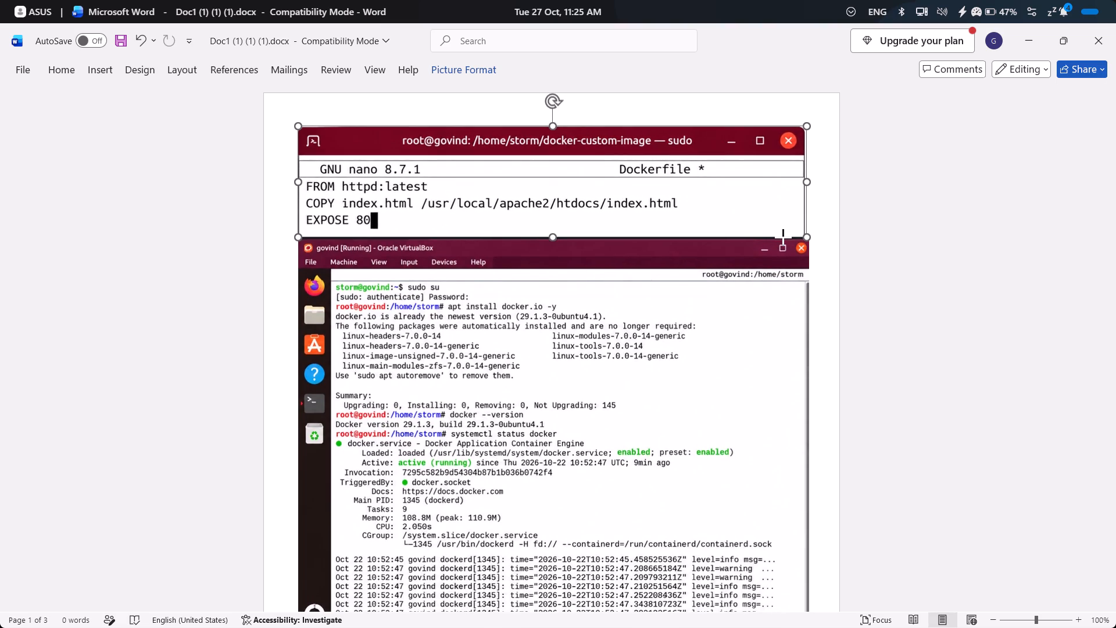
drag(783, 237, 793, 238)
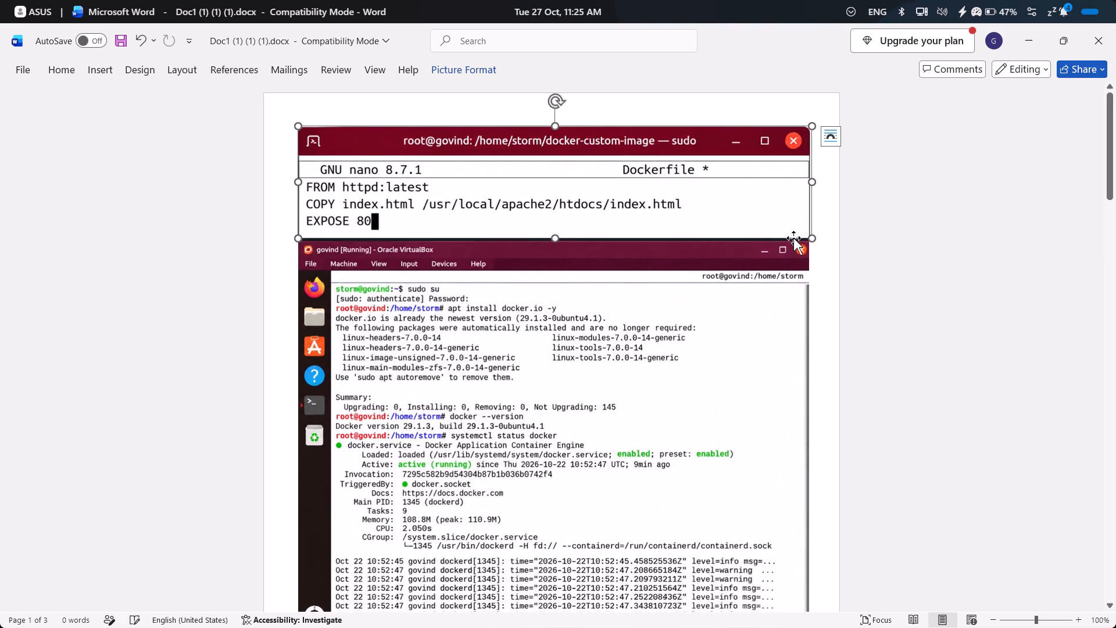
click(836, 295)
scroll(836, 295, down, 1)
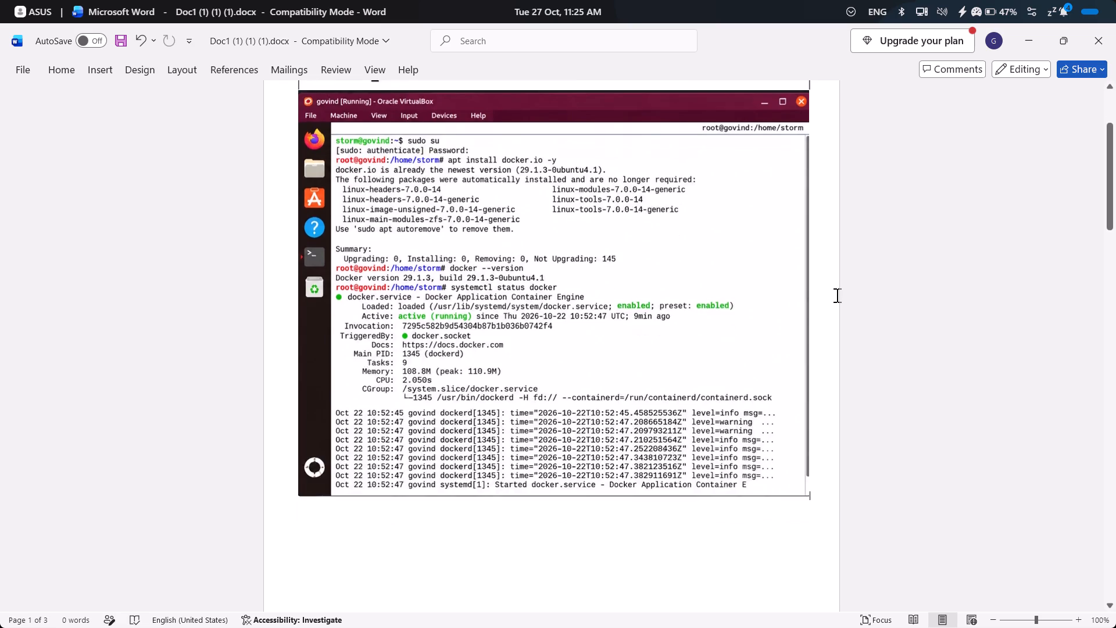
Insert an empty line directly below the VirtualBox terminal screenshot on page 1.
scroll(836, 295, down, 1)
scroll(759, 319, down, 1)
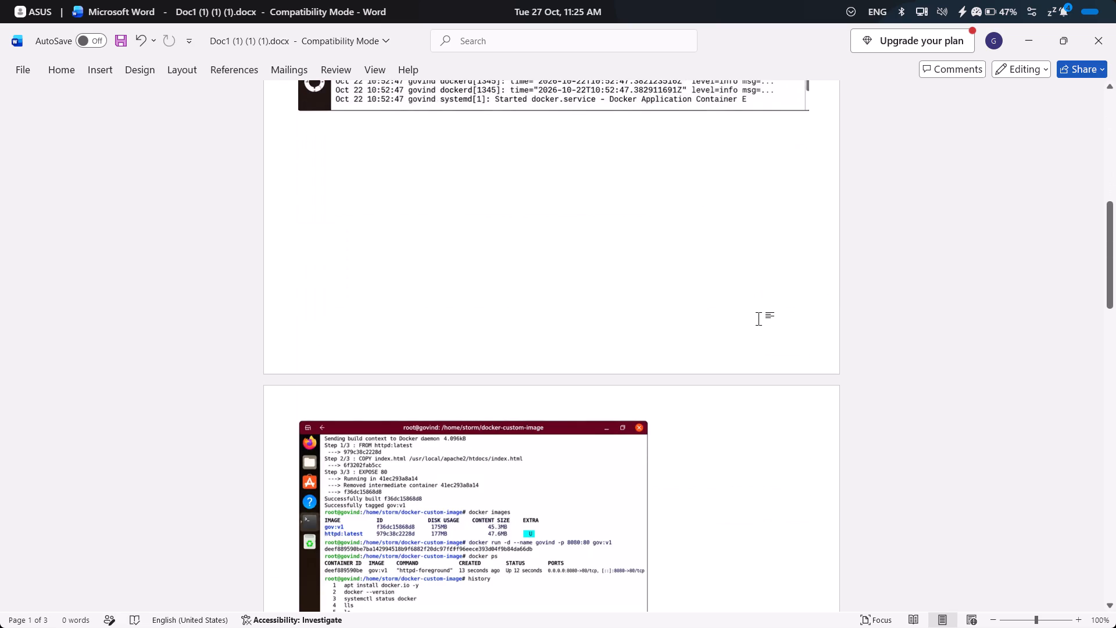
key(Return)
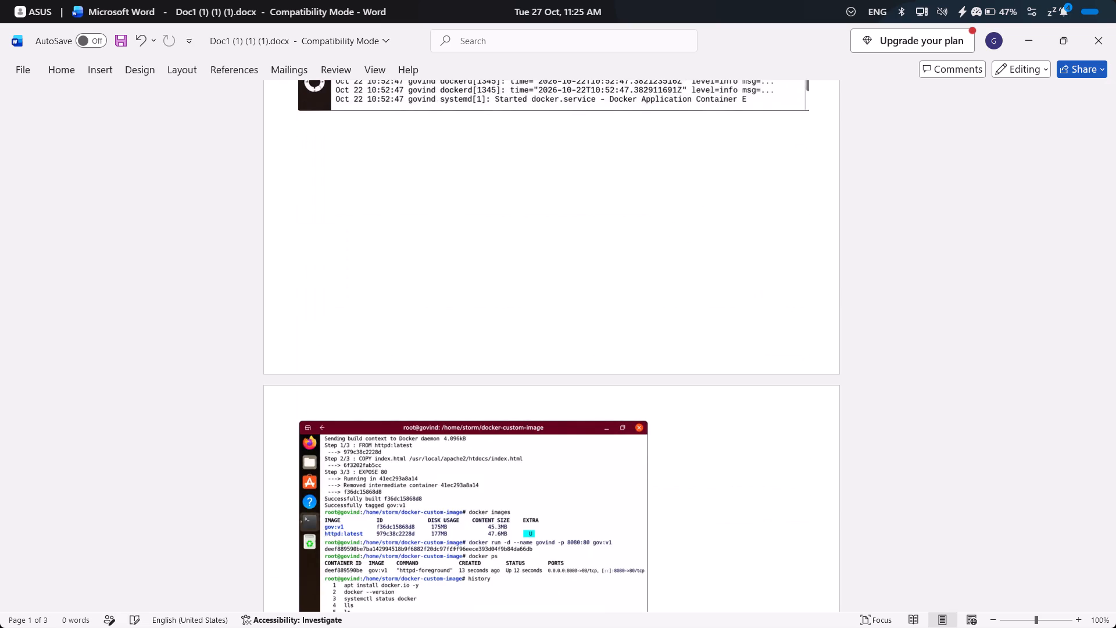
Examine the layout of pages 1 and 2, comparing the Docker build and history screenshot with the two screenshots above it.
scroll(669, 230, up, 5)
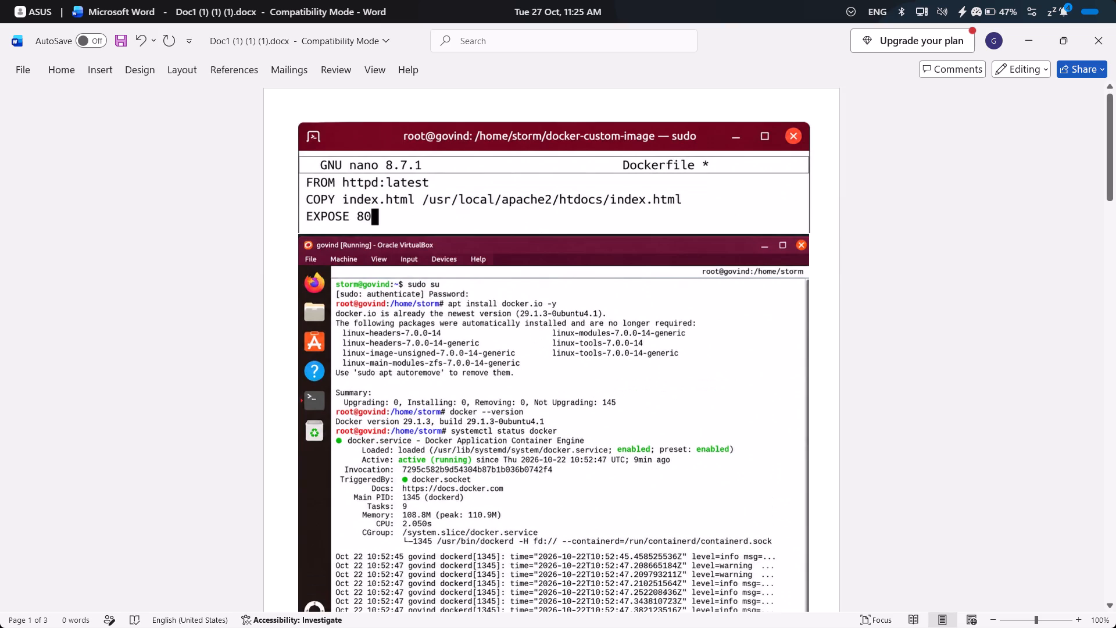
scroll(669, 230, down, 4)
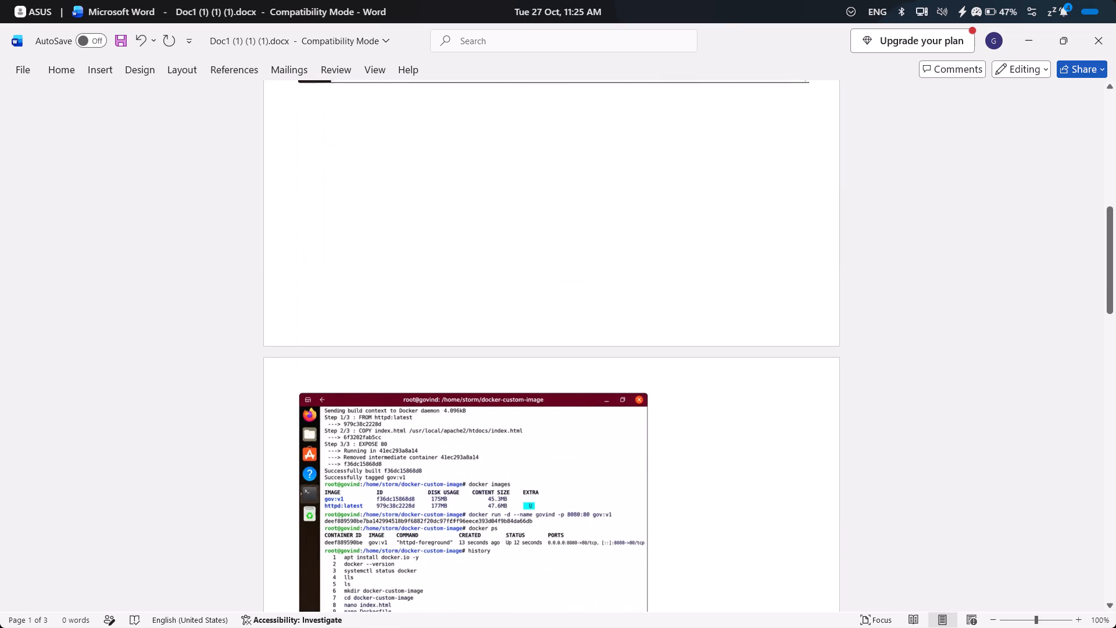
scroll(669, 230, down, 1)
click(552, 430)
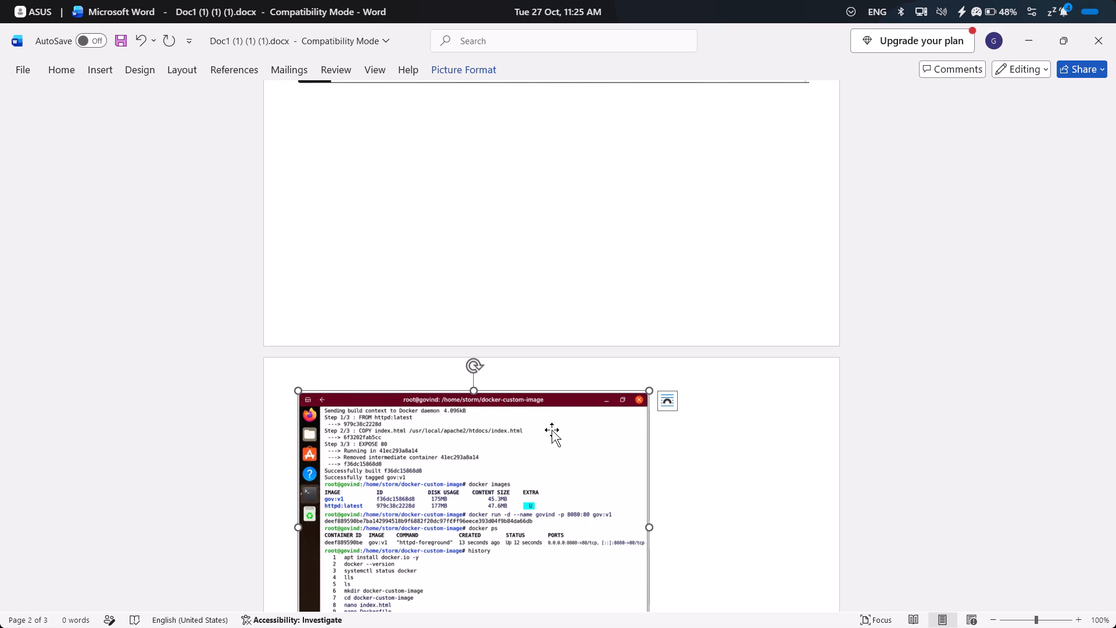
click(552, 430)
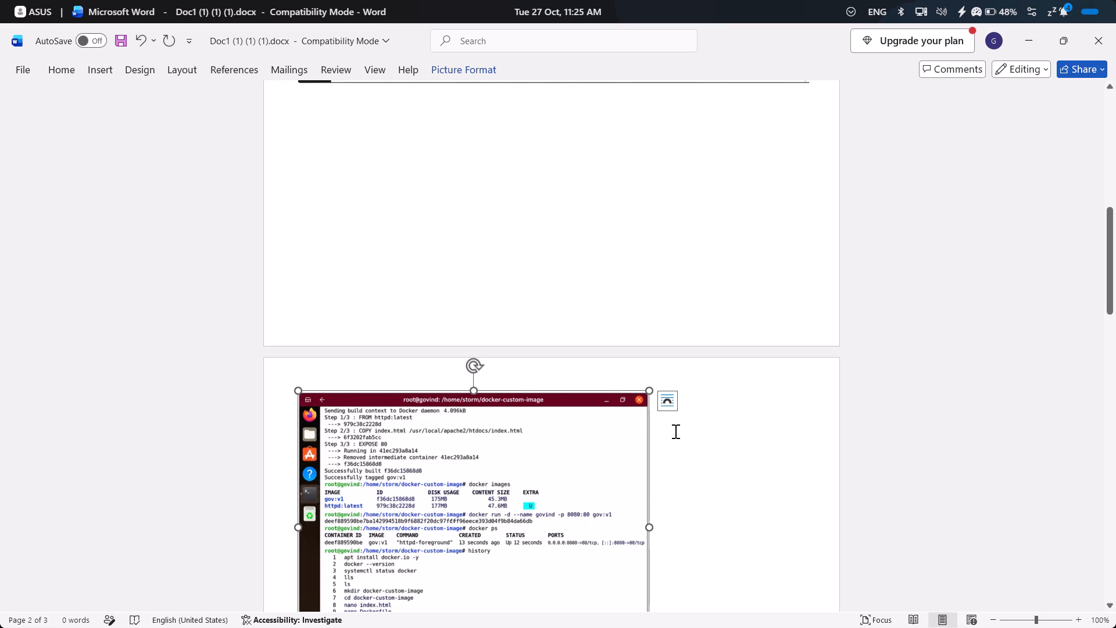
click(675, 431)
click(573, 408)
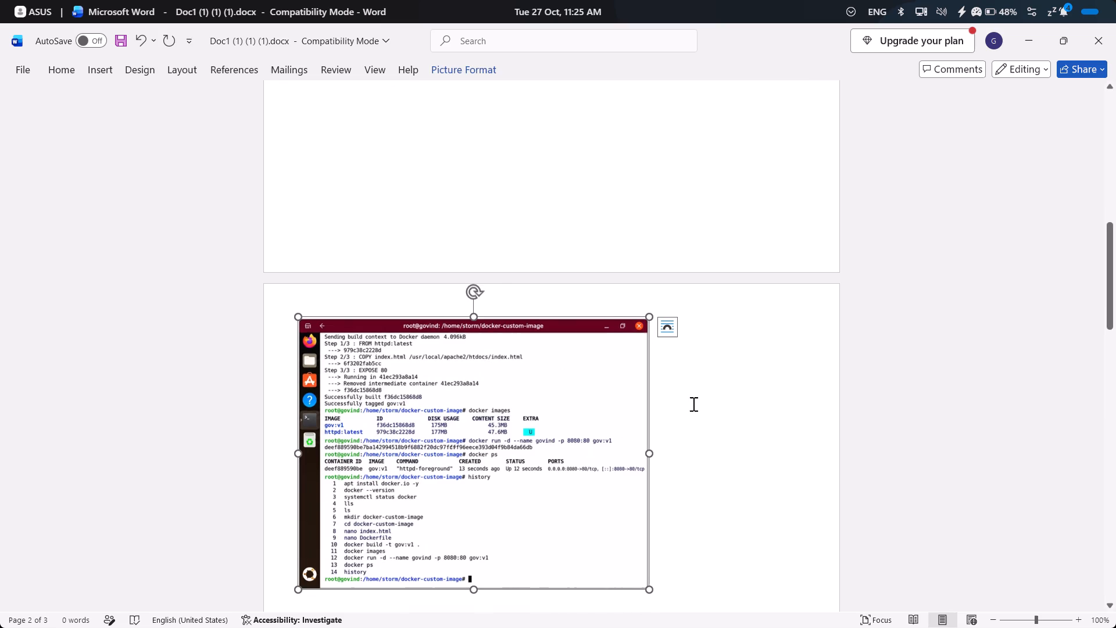
click(693, 404)
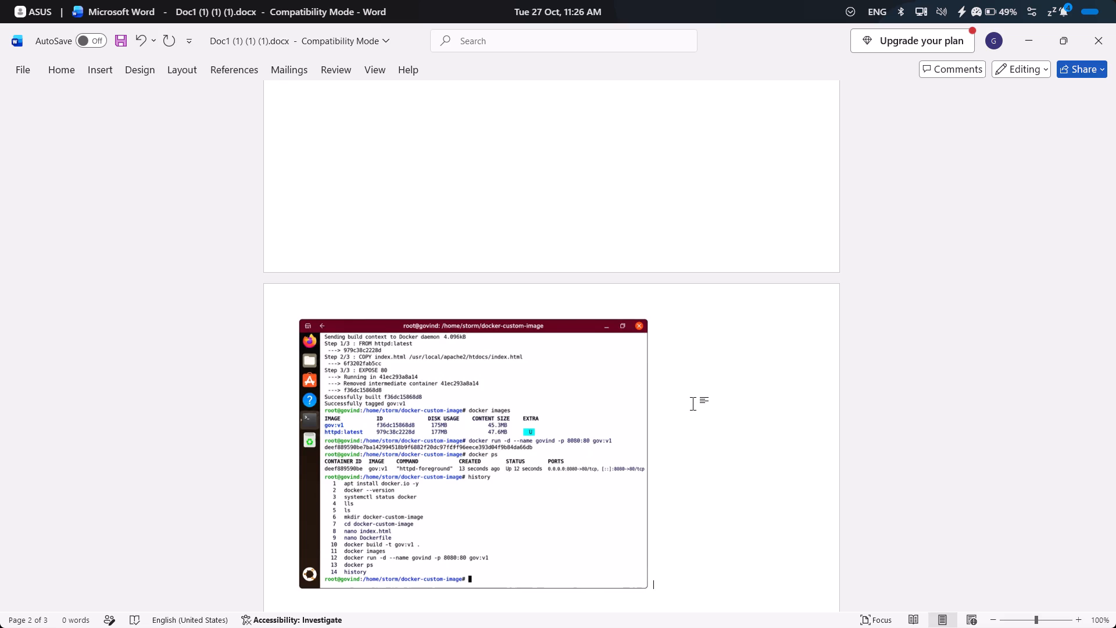
click(604, 454)
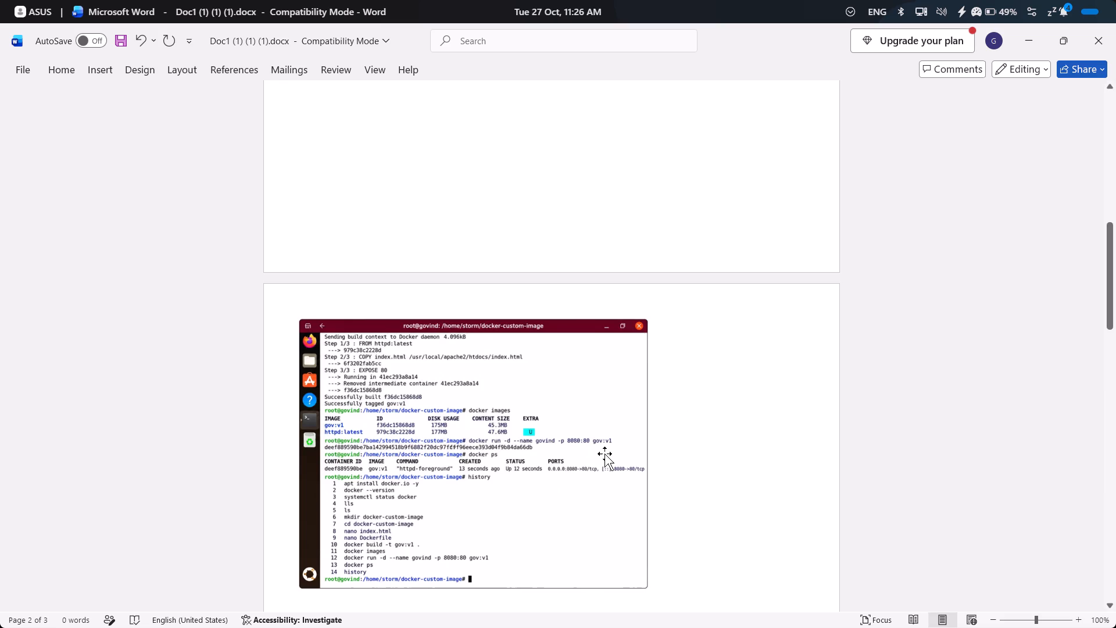
Select the terminal screenshot starting with the pwd command at the top of page 3.
scroll(604, 454, down, 9)
scroll(604, 454, up, 2)
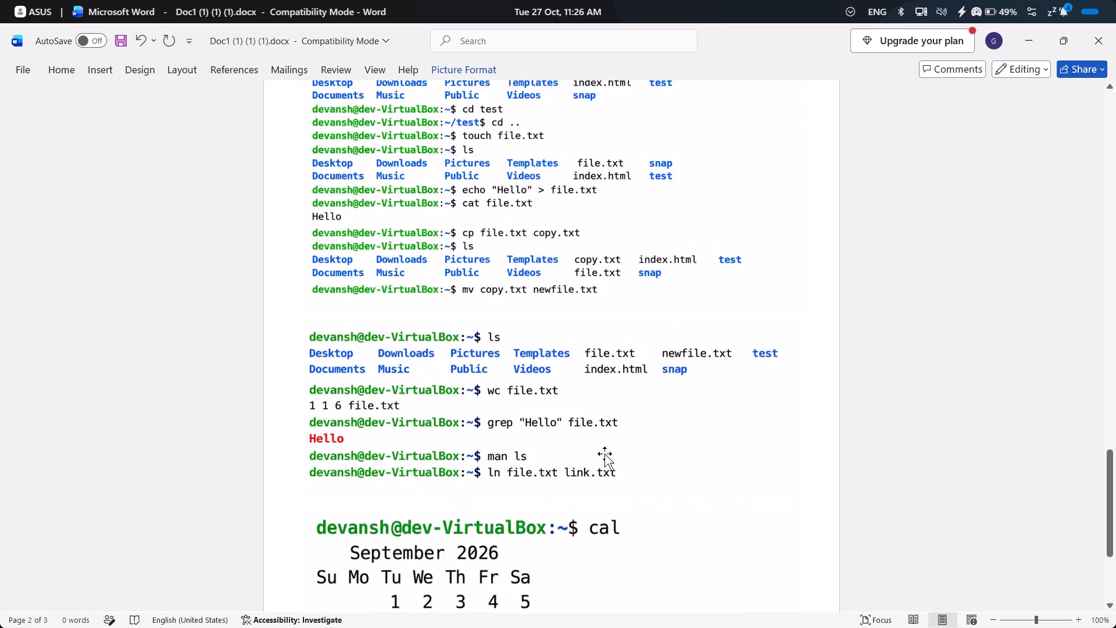
scroll(604, 454, up, 2)
click(477, 370)
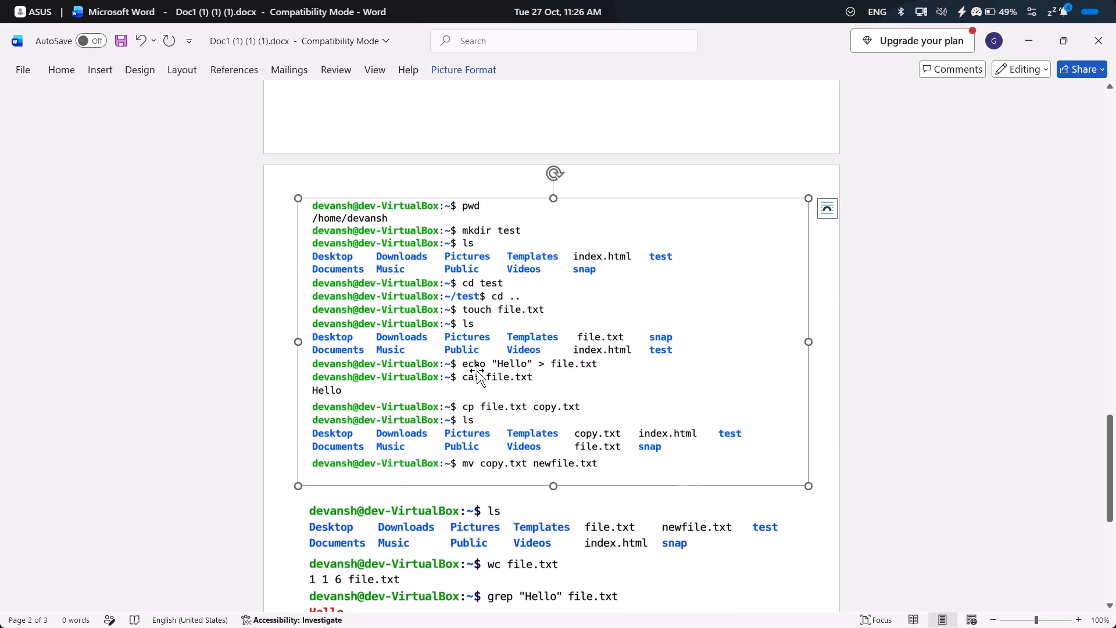
Delete the three terminal screenshots on page 3: the pwd one, the ls and wc one, and the cal calendar.
key(Delete)
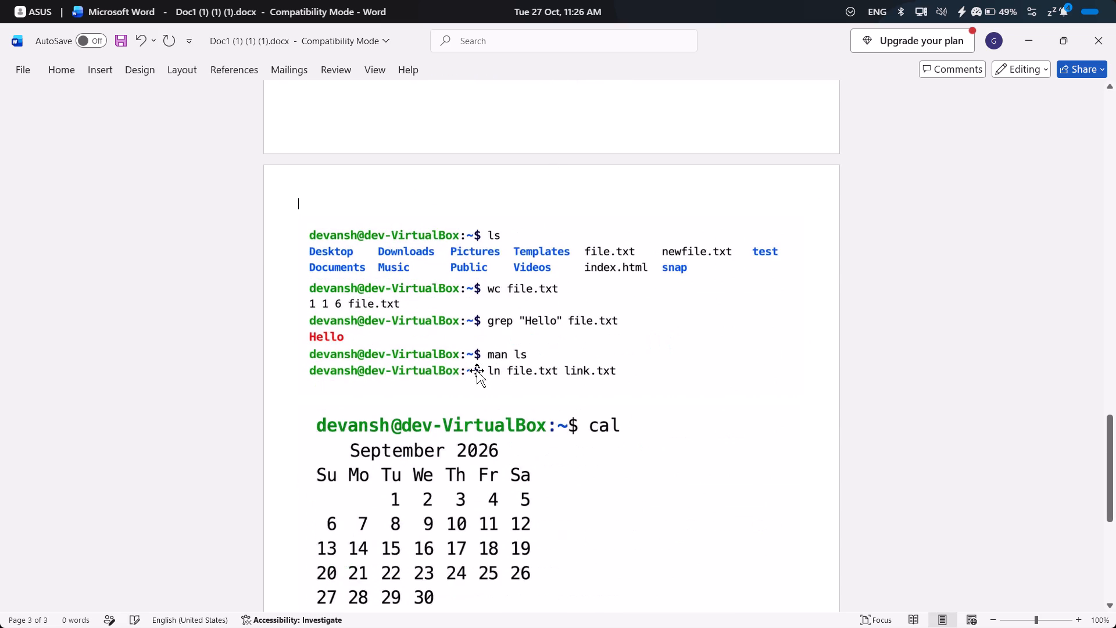
click(440, 274)
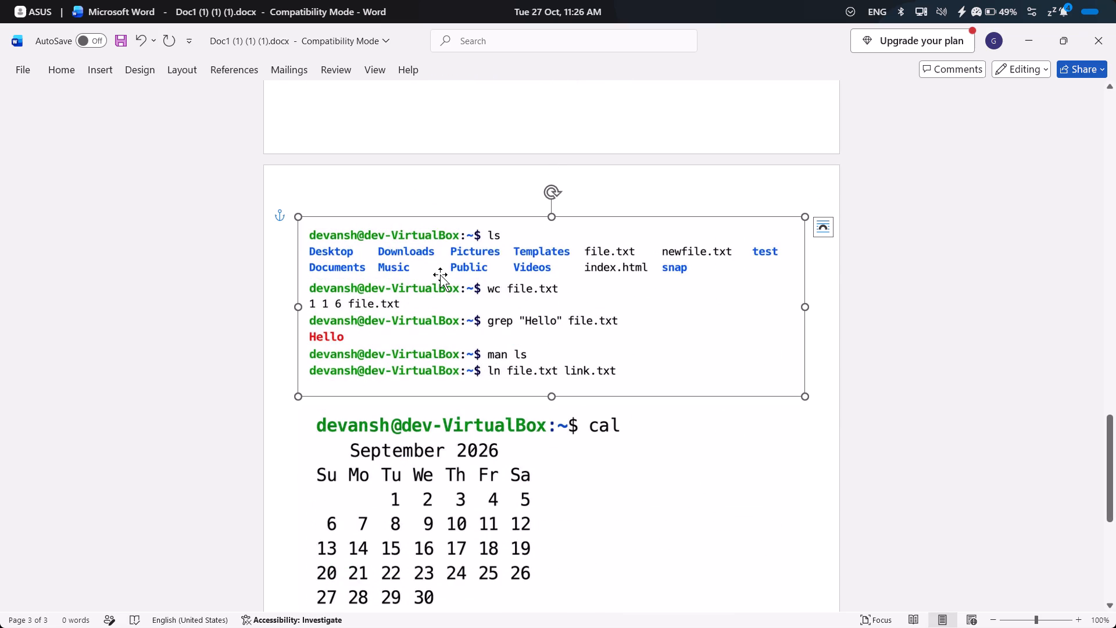
key(Delete)
click(439, 445)
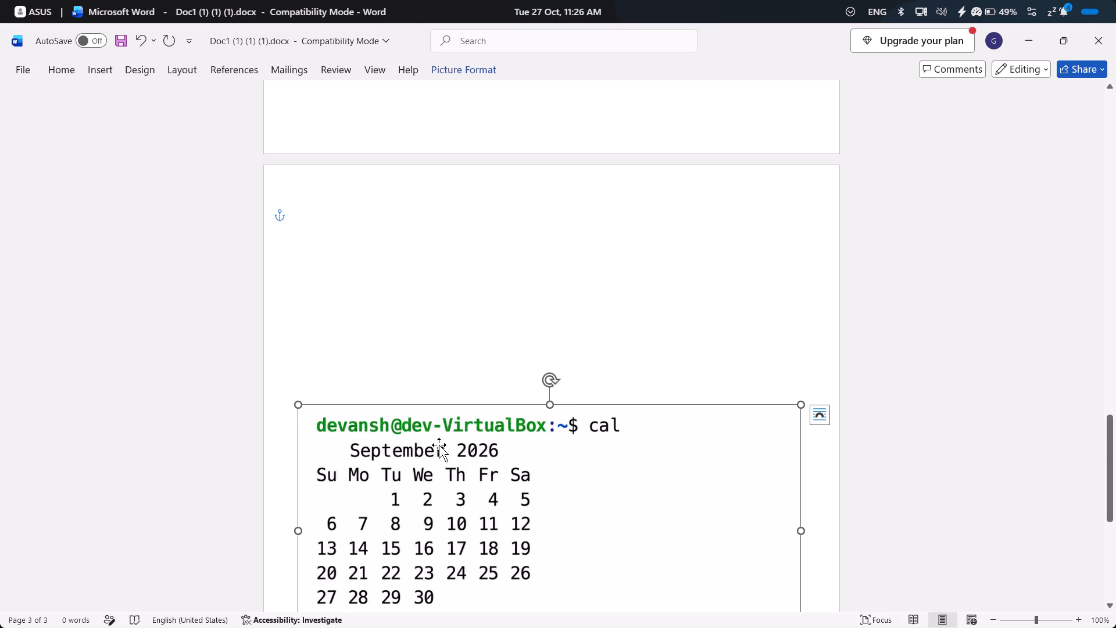
key(Delete)
Check the rest of page 3, and return to the nano Dockerfile and VirtualBox screenshots on page 1.
scroll(439, 445, down, 7)
scroll(439, 445, up, 2)
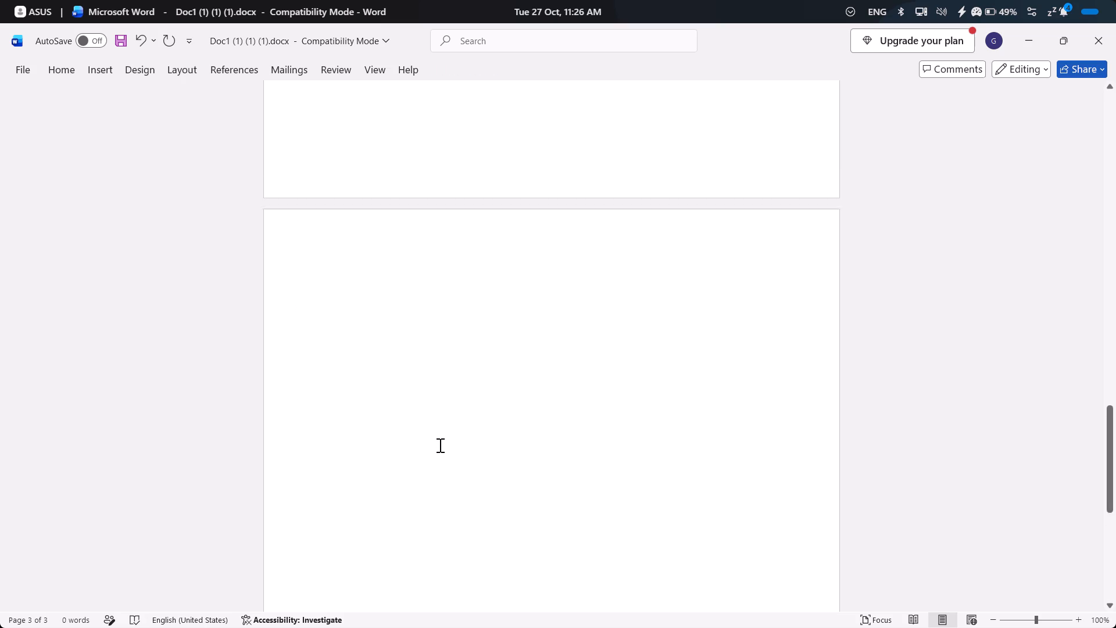
scroll(439, 445, up, 9)
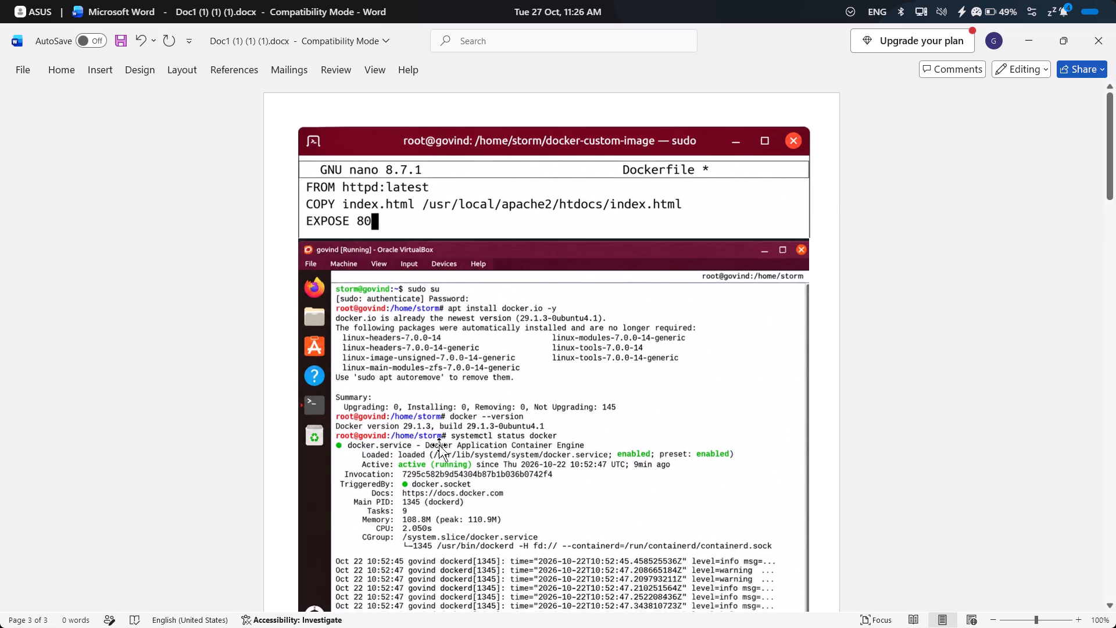
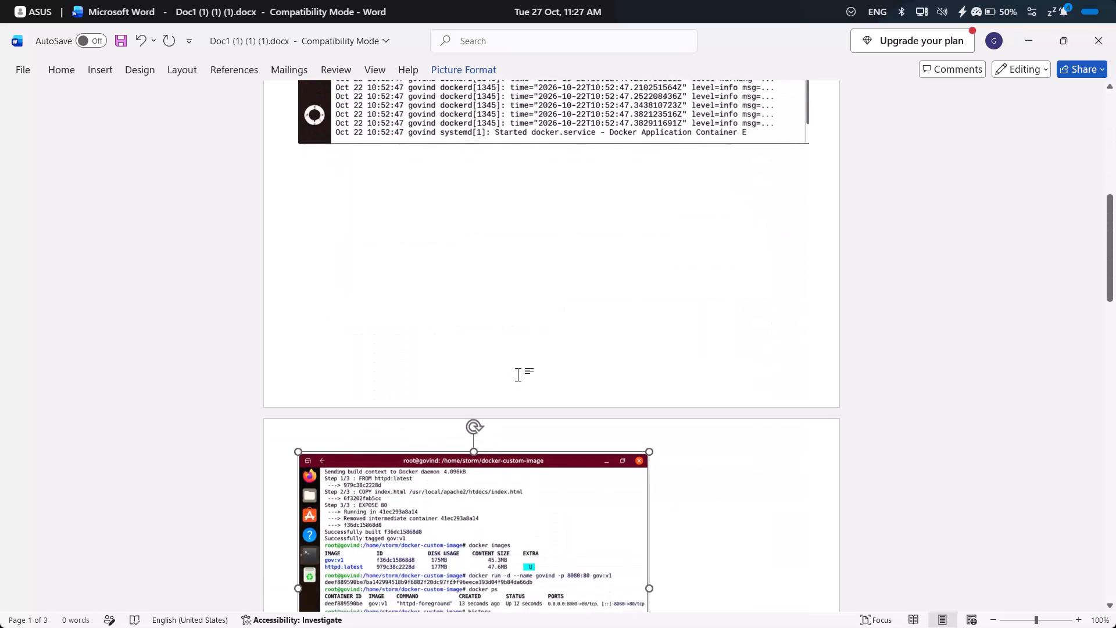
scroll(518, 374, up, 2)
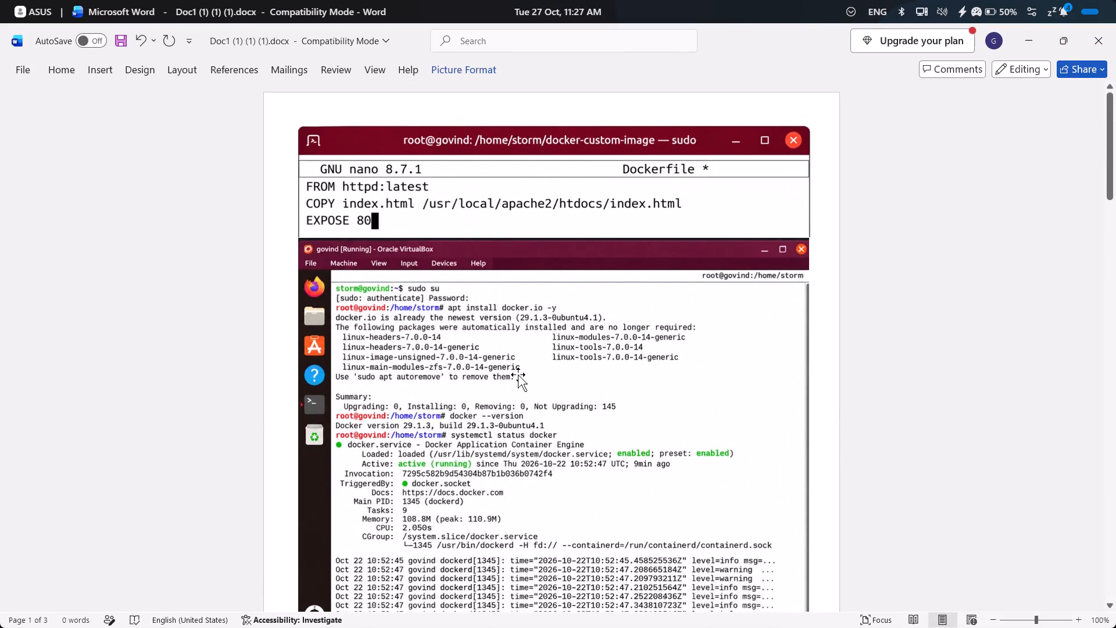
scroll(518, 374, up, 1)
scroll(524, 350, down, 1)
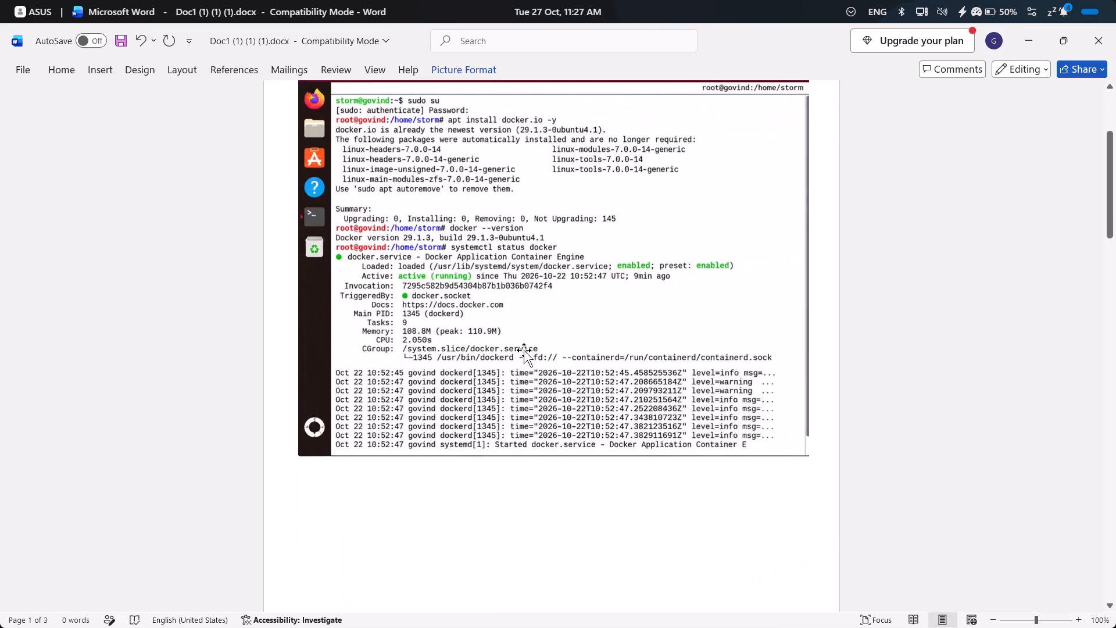
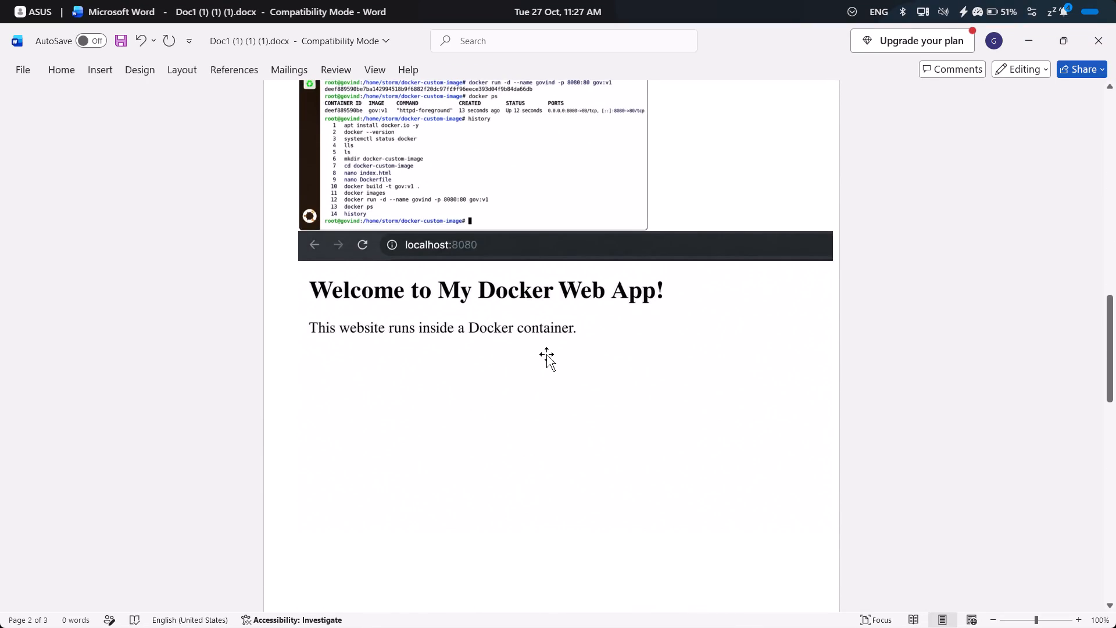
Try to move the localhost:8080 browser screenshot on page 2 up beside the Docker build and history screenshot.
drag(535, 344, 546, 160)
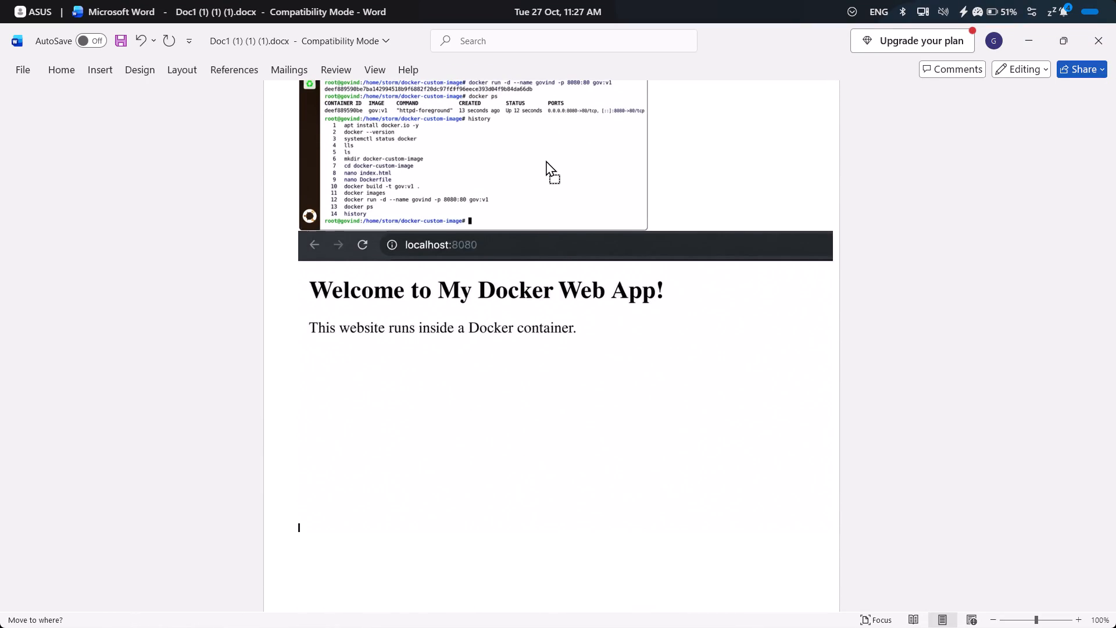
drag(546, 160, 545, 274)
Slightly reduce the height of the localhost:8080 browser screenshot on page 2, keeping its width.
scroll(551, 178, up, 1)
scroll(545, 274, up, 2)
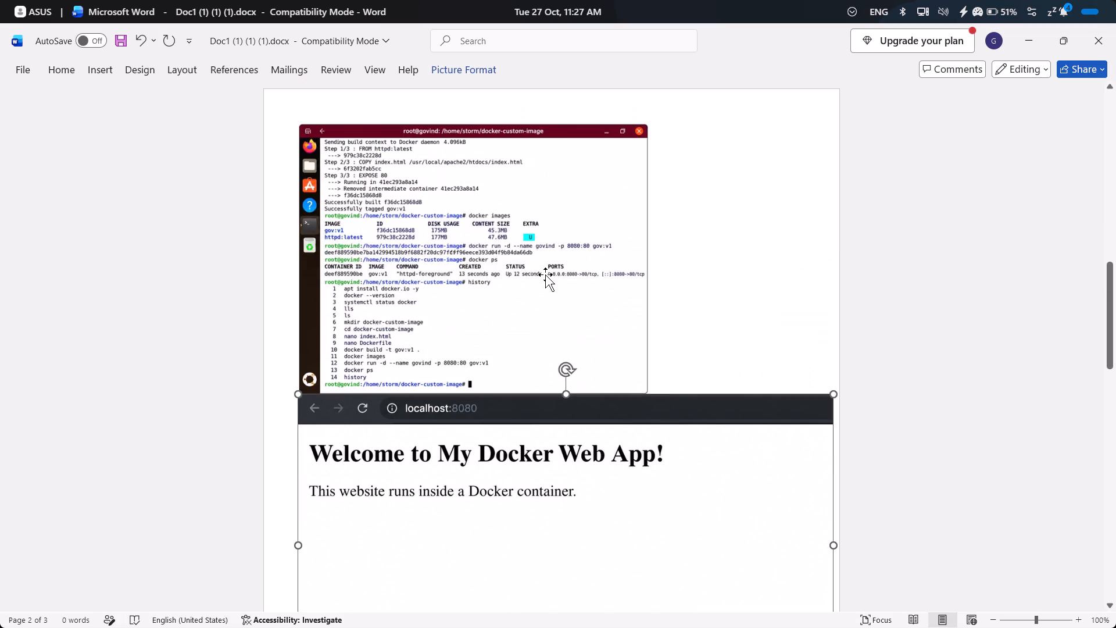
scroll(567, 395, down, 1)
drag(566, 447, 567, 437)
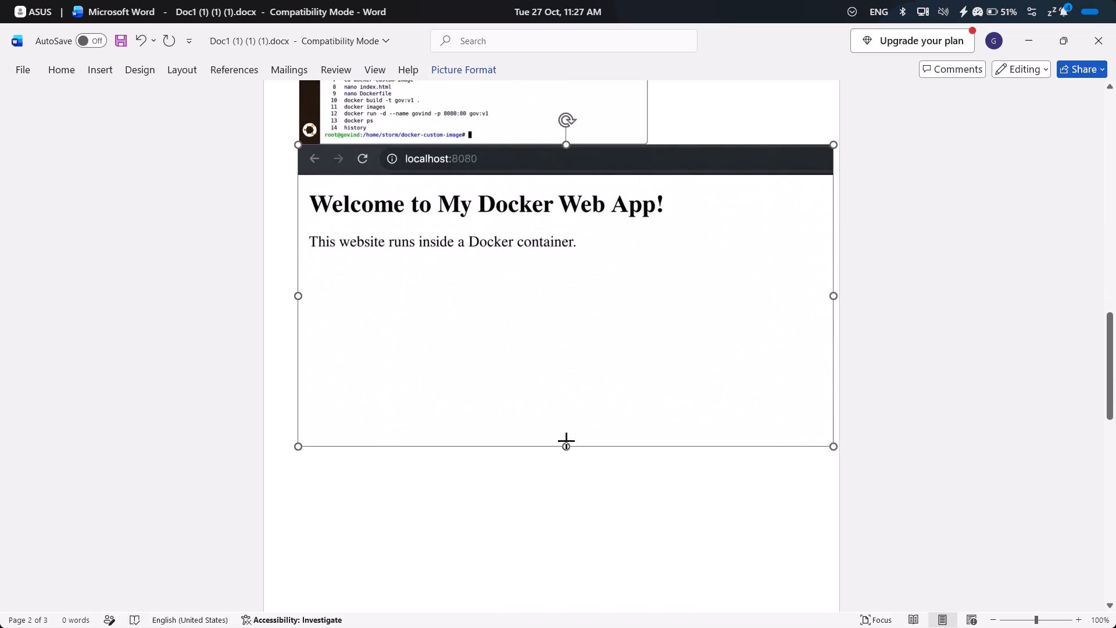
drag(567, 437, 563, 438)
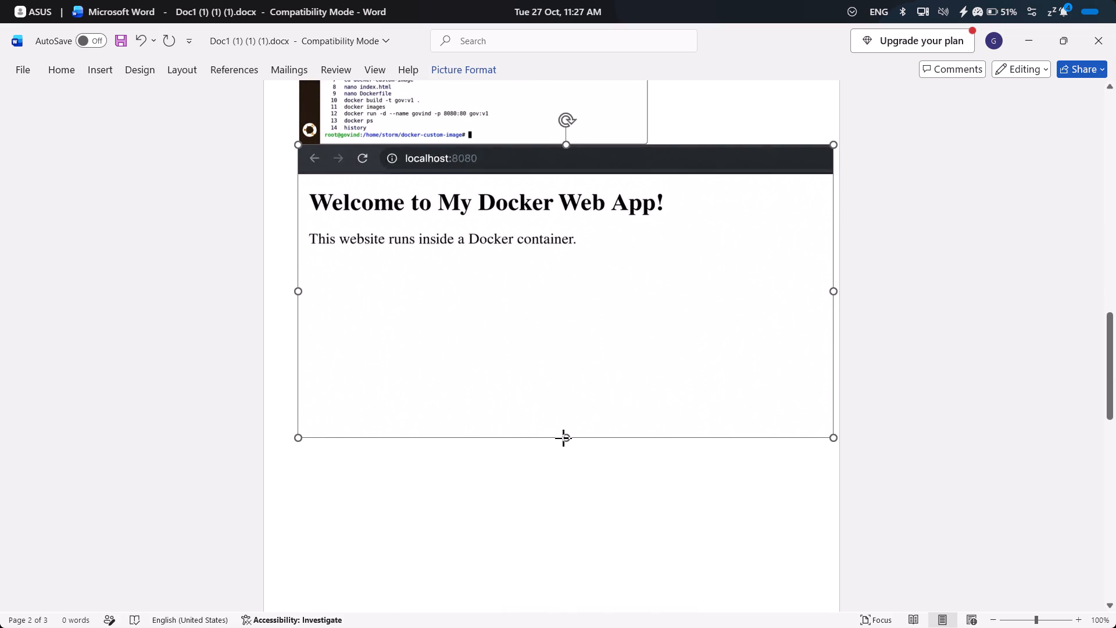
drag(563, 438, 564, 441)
Delete the localhost:8080 browser screenshot below the Docker build and history screenshot on page 2.
click(634, 333)
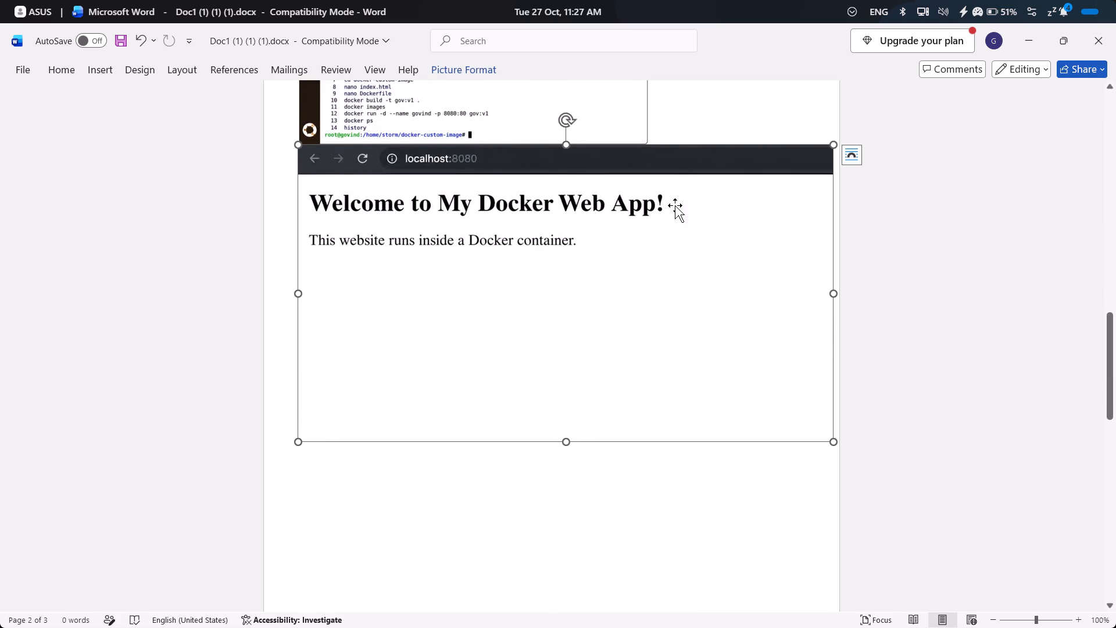
scroll(675, 267, up, 1)
key(Delete)
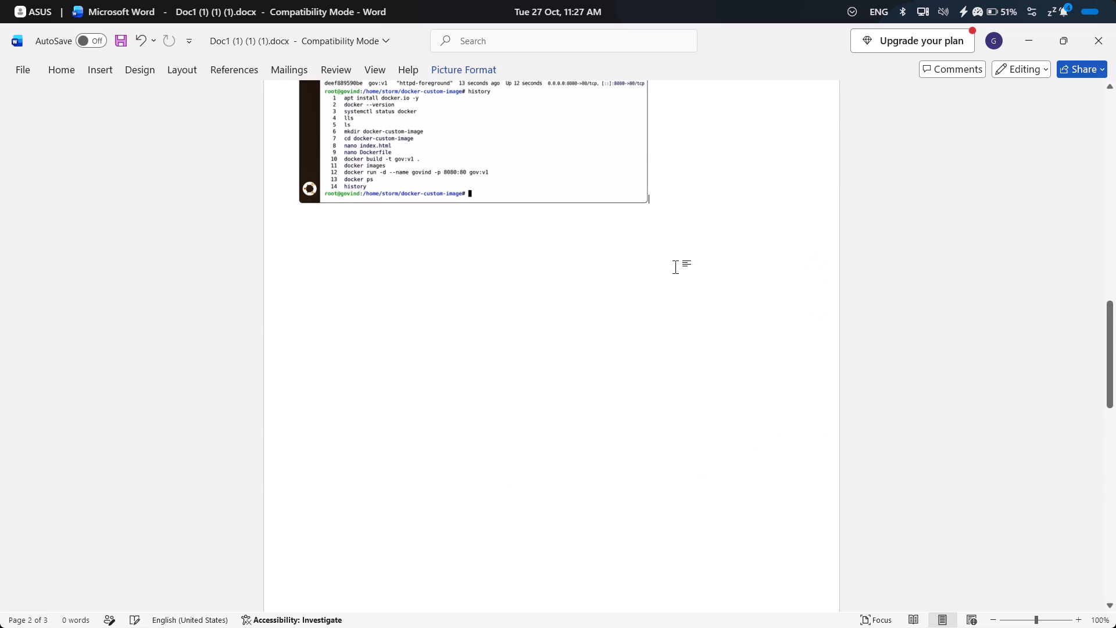
Select the Docker build and history terminal screenshot at the top of page 2.
scroll(675, 267, up, 4)
scroll(675, 267, down, 5)
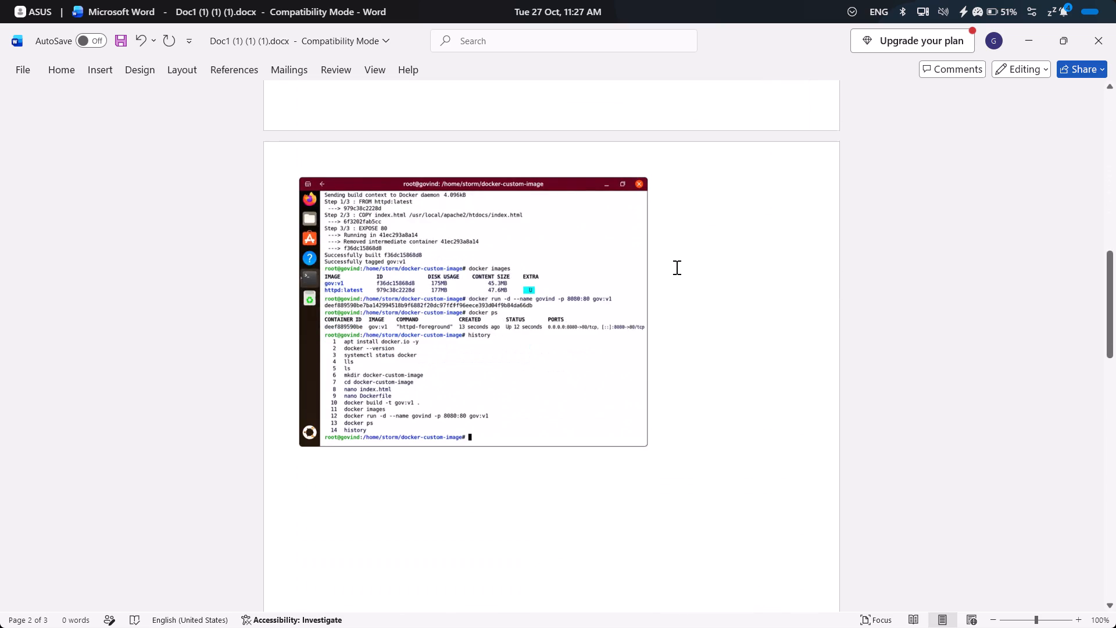
click(576, 275)
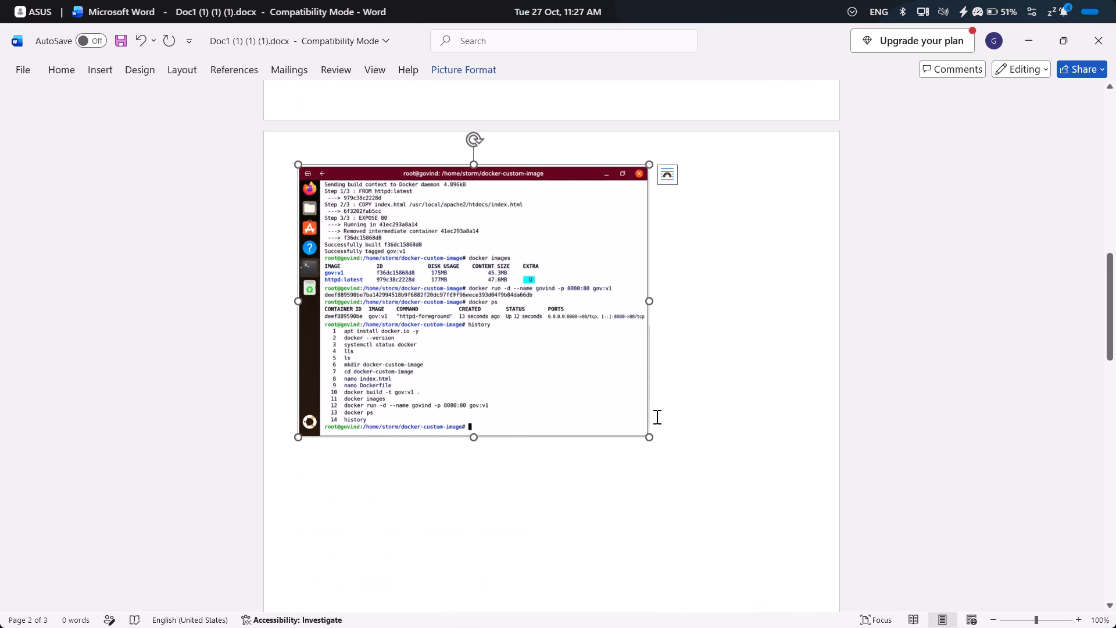
Enlarge the Docker build and history screenshot at the top of page 2 proportionally until it nearly spans the text width.
drag(648, 438, 797, 469)
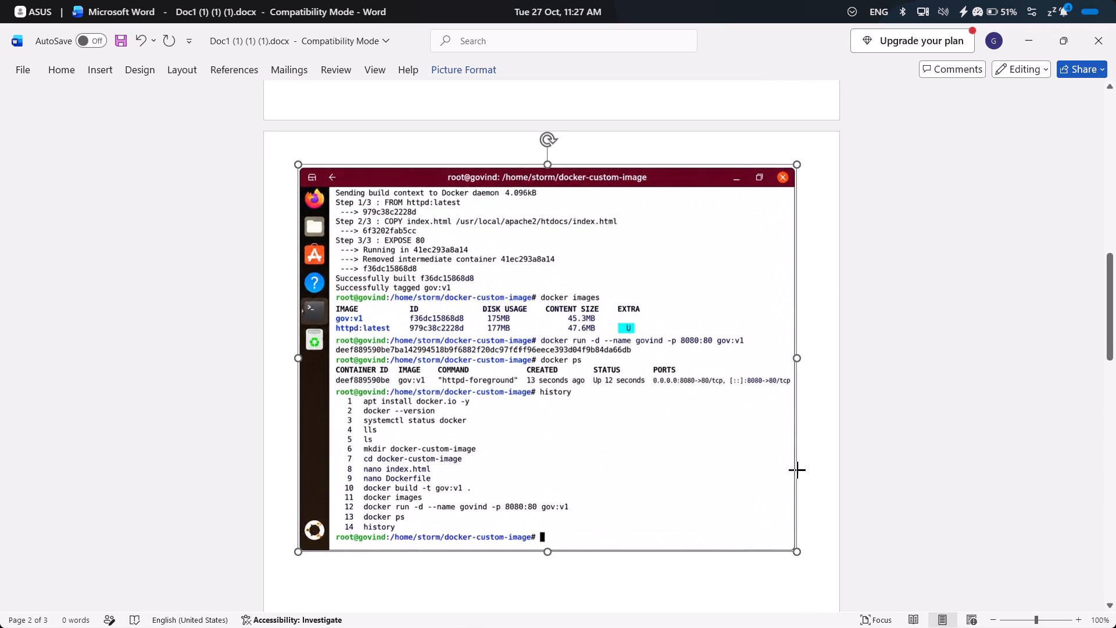
drag(797, 469, 801, 470)
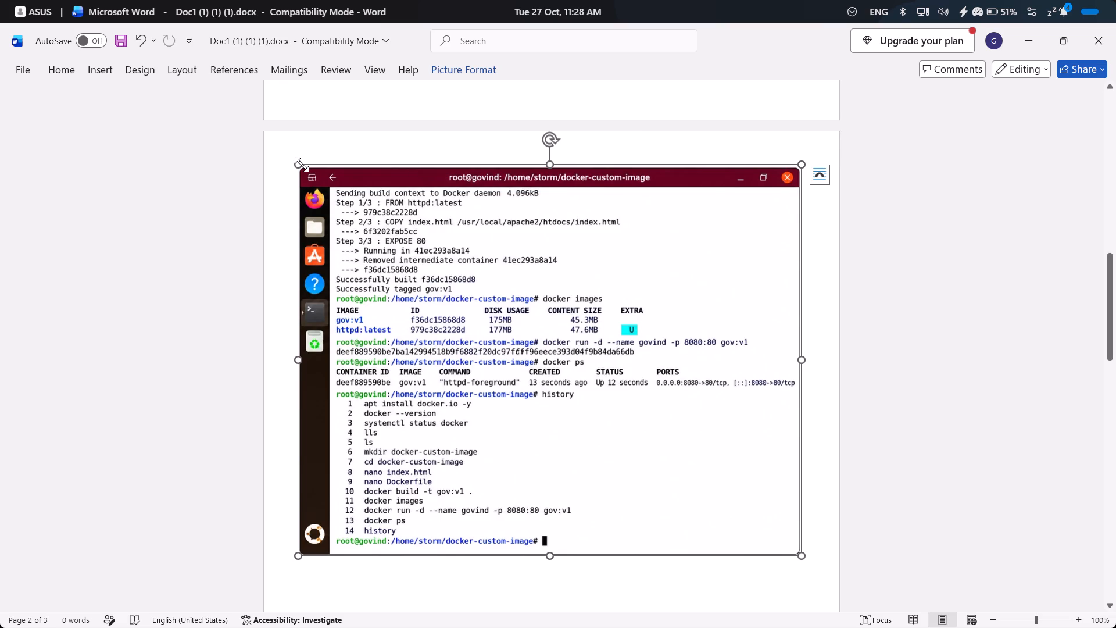
drag(302, 165, 308, 176)
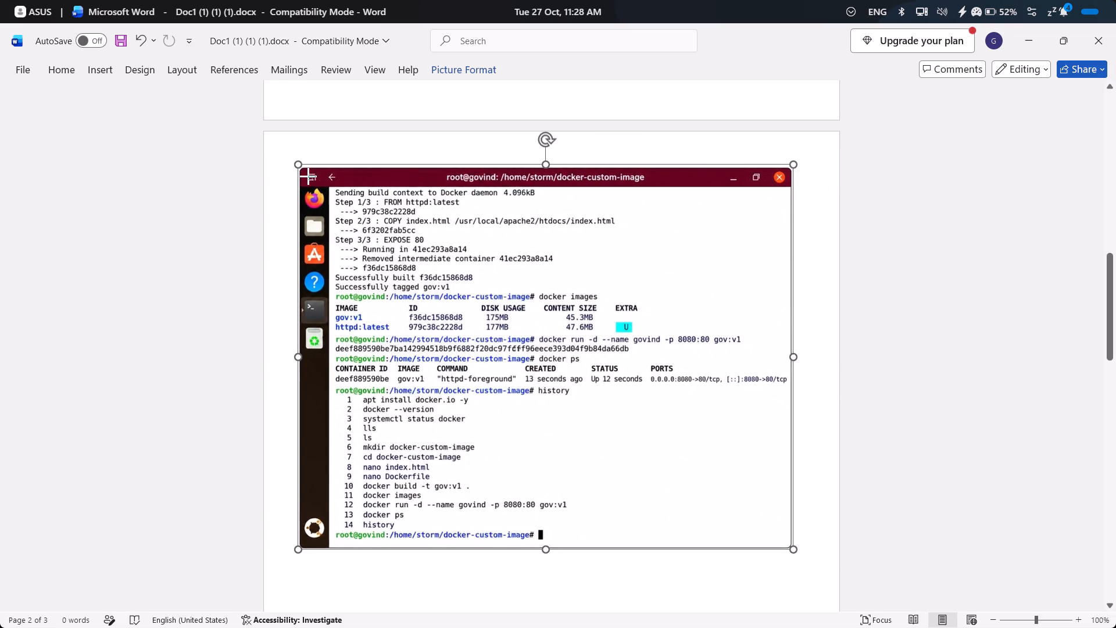
drag(308, 176, 301, 170)
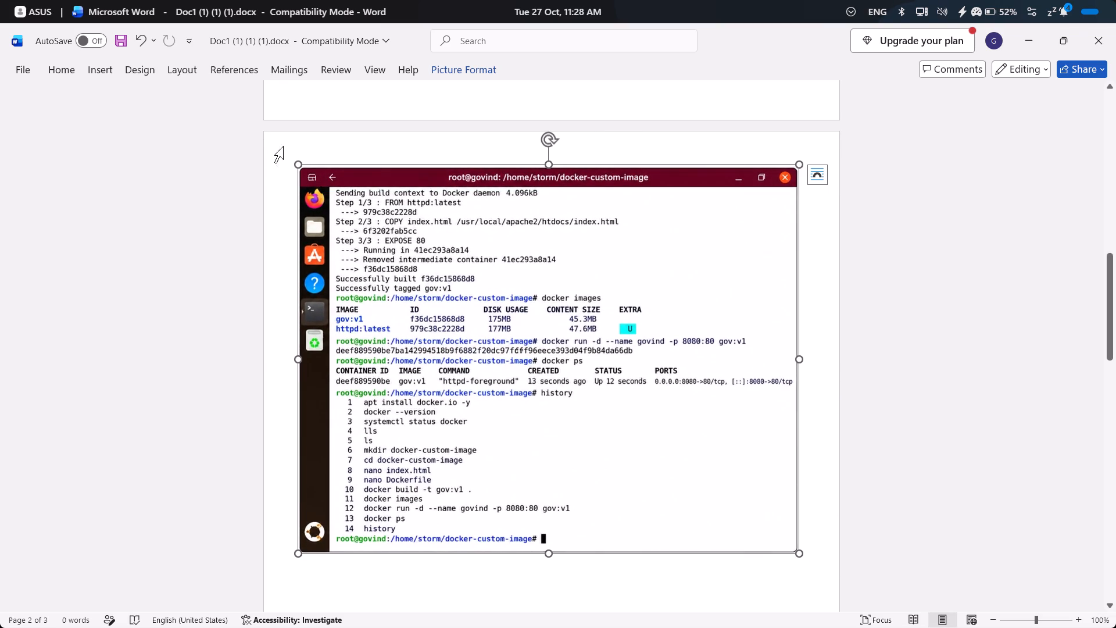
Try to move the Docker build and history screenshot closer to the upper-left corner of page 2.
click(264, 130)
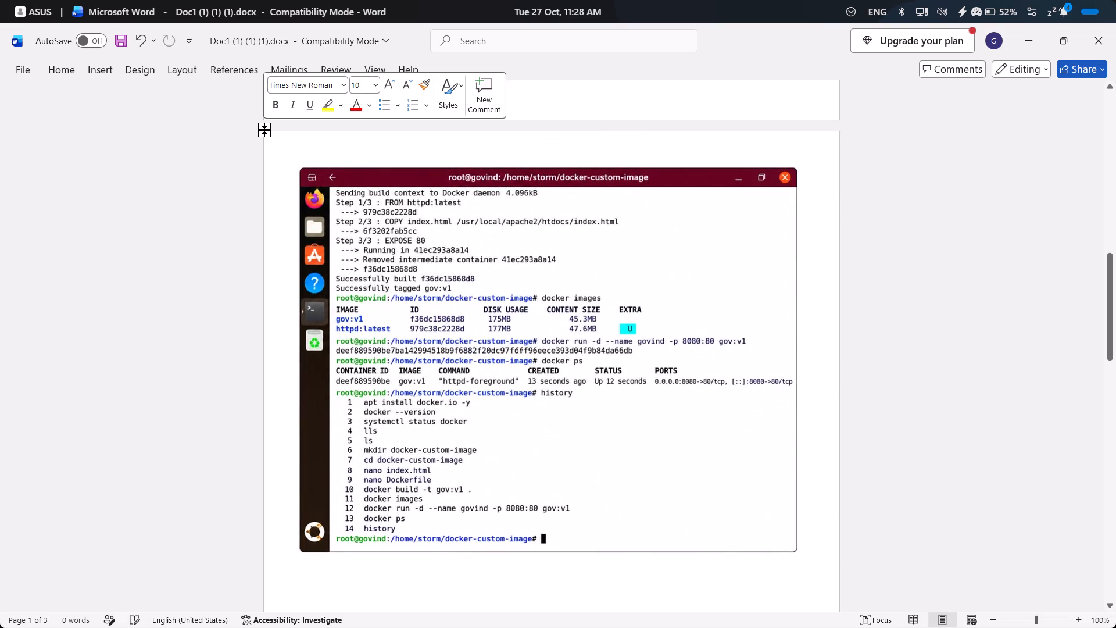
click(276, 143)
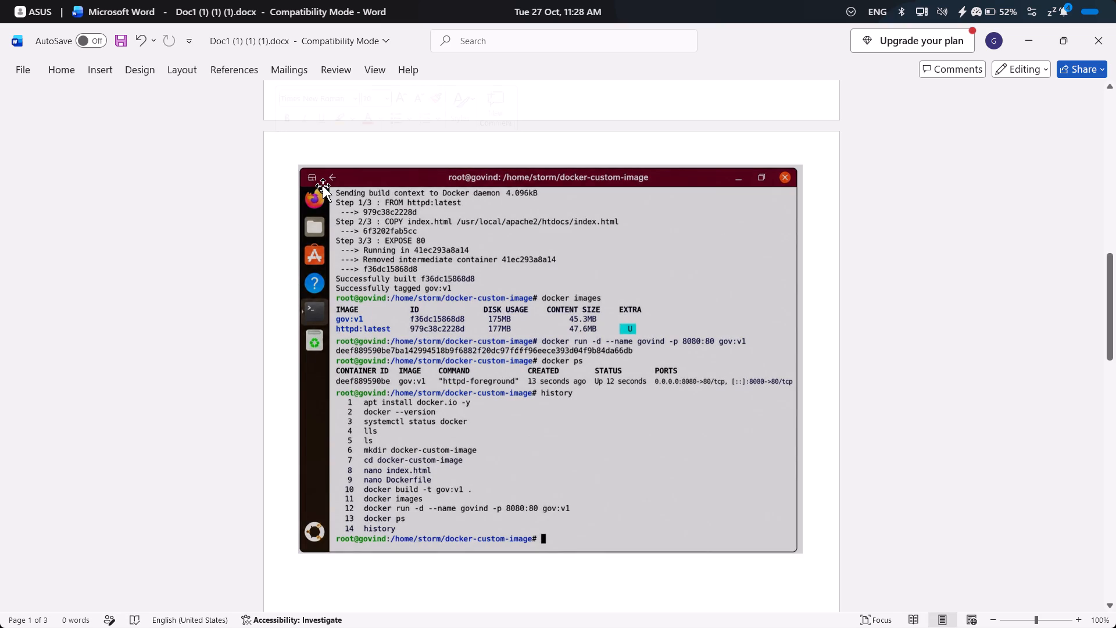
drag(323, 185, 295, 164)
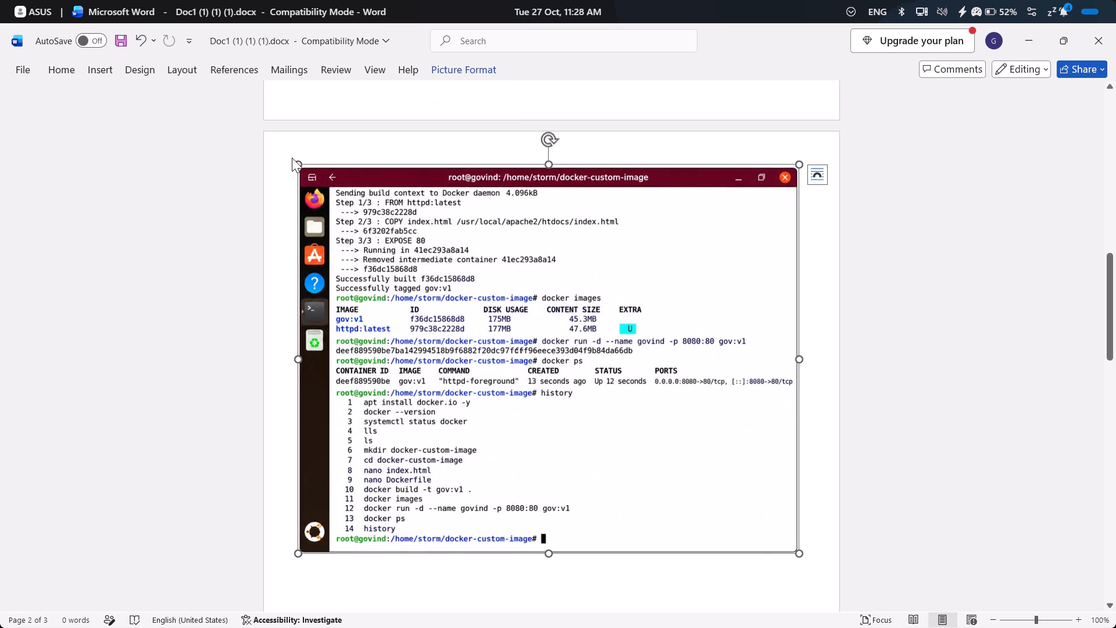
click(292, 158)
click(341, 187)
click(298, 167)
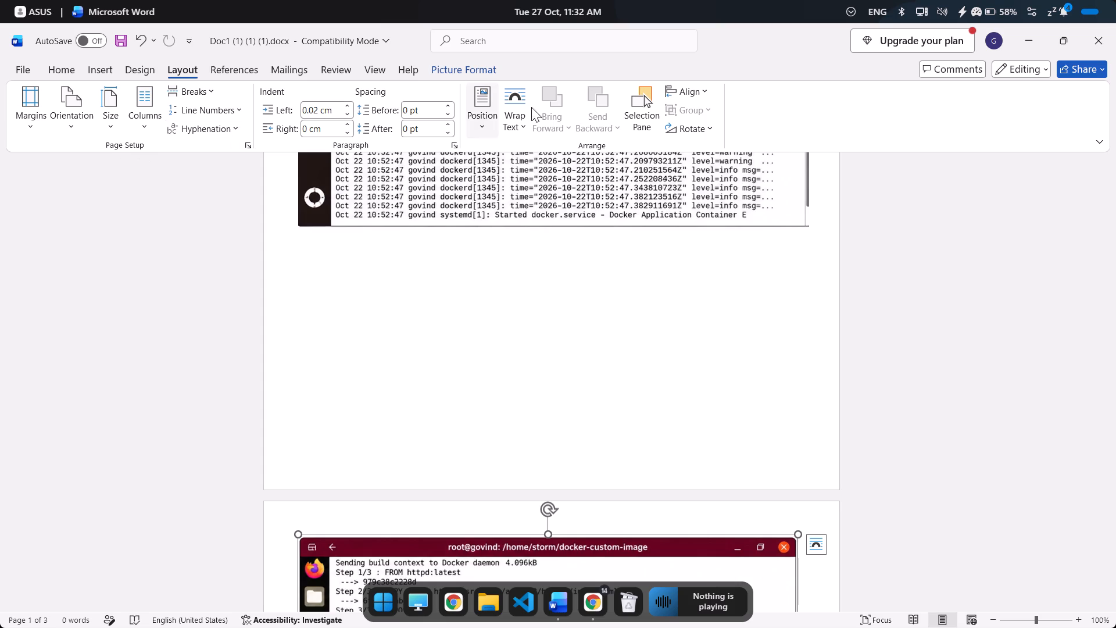
click(470, 103)
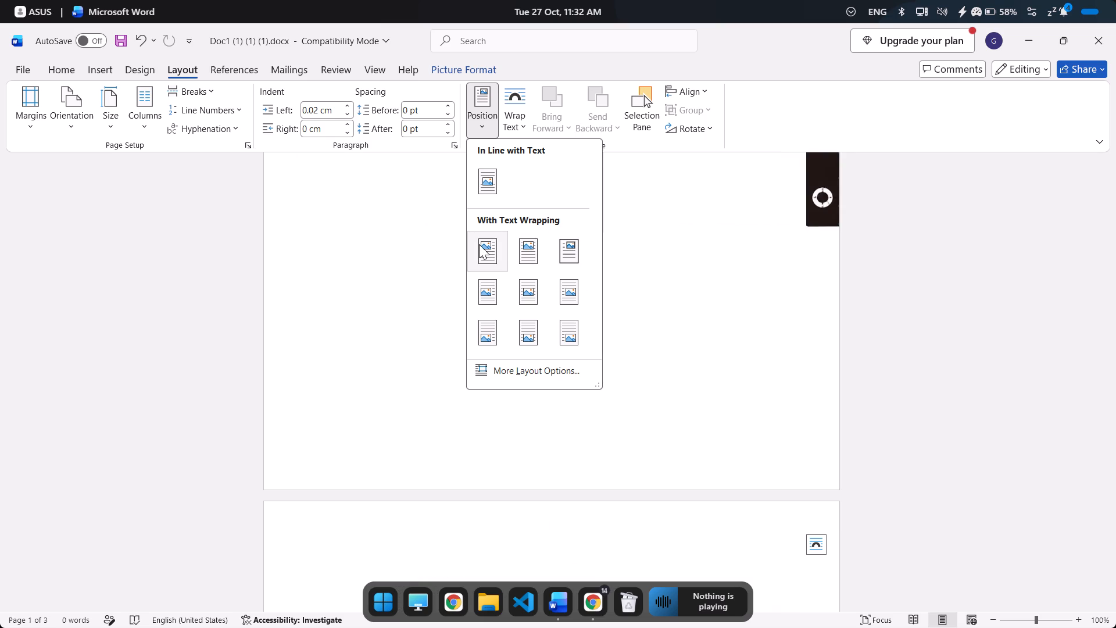
scroll(479, 244, up, 2)
scroll(360, 270, up, 5)
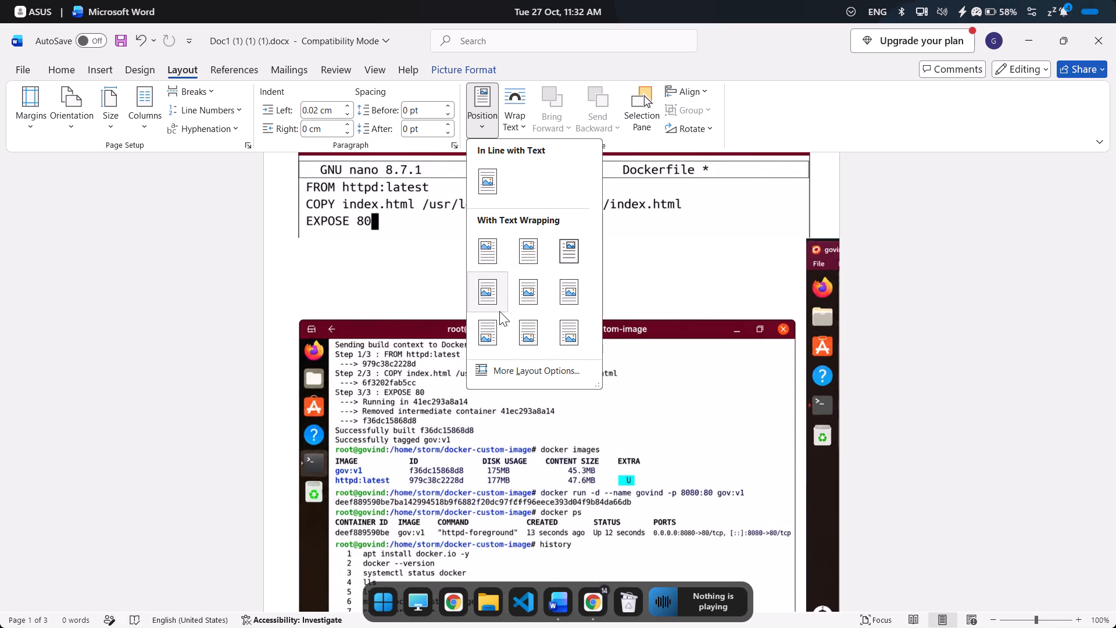
click(413, 284)
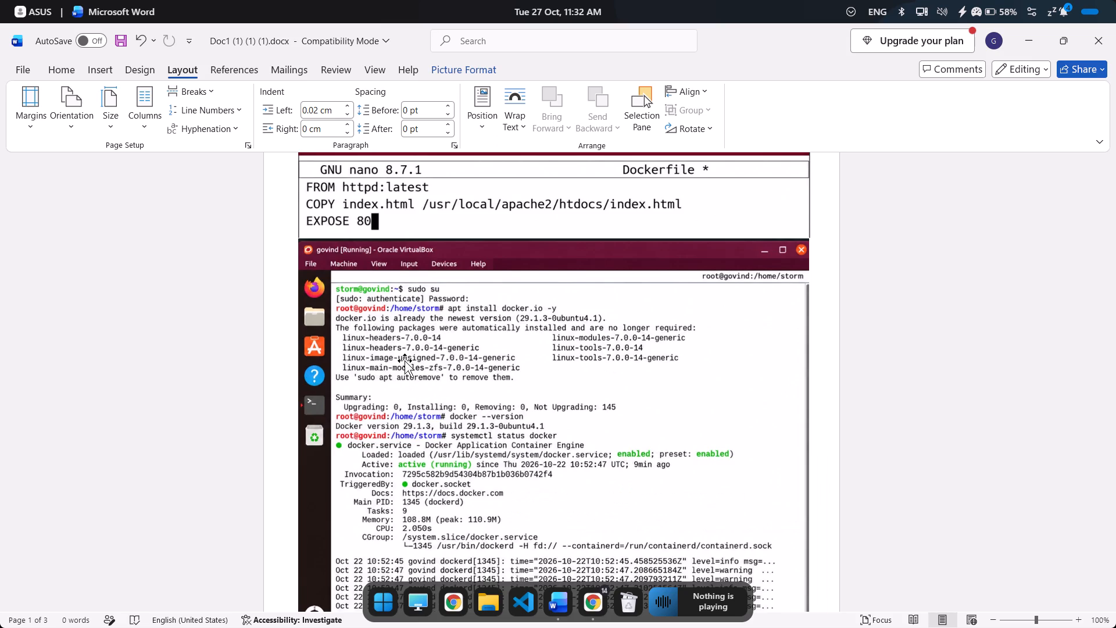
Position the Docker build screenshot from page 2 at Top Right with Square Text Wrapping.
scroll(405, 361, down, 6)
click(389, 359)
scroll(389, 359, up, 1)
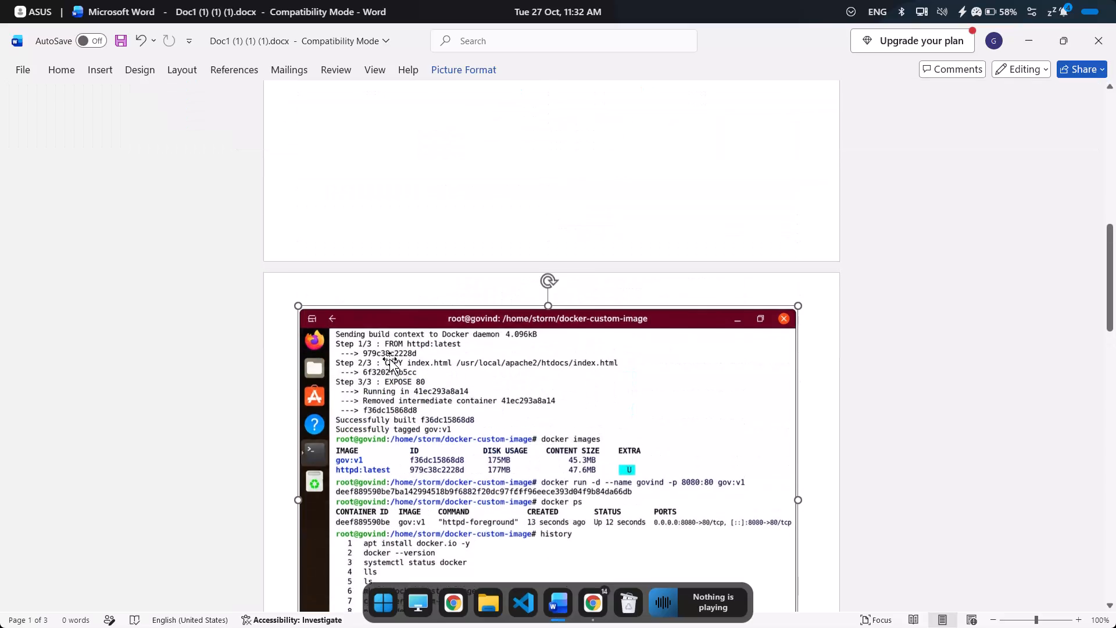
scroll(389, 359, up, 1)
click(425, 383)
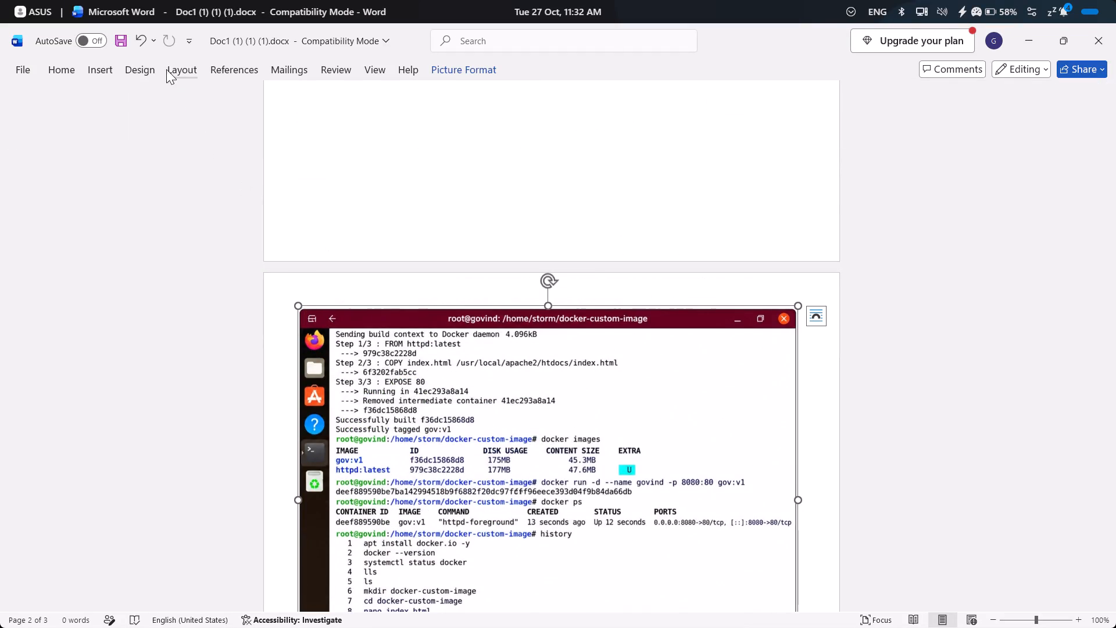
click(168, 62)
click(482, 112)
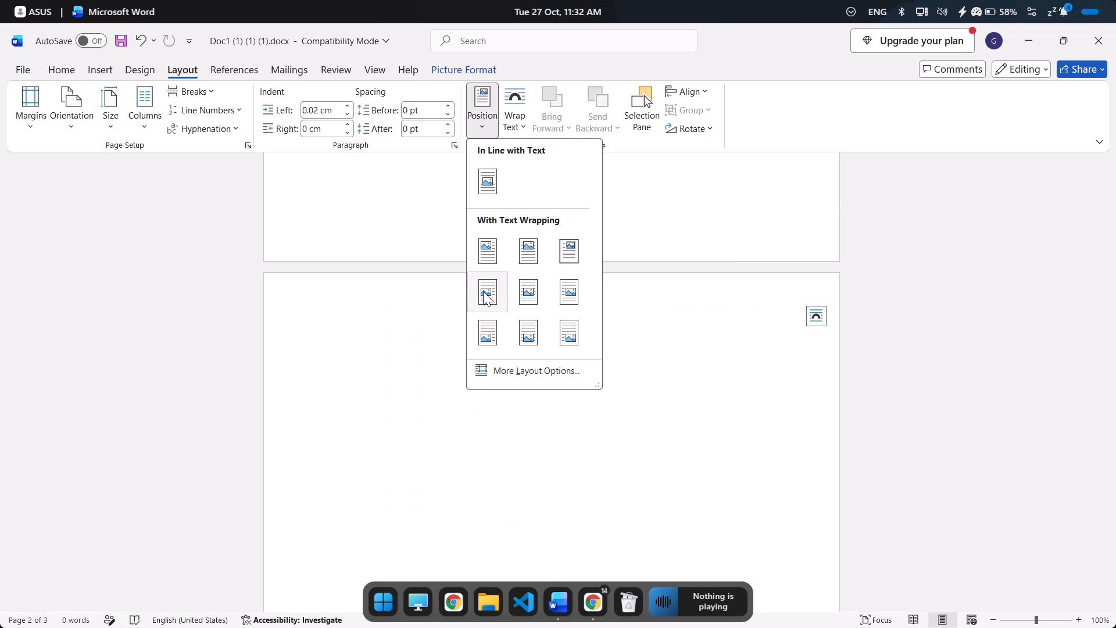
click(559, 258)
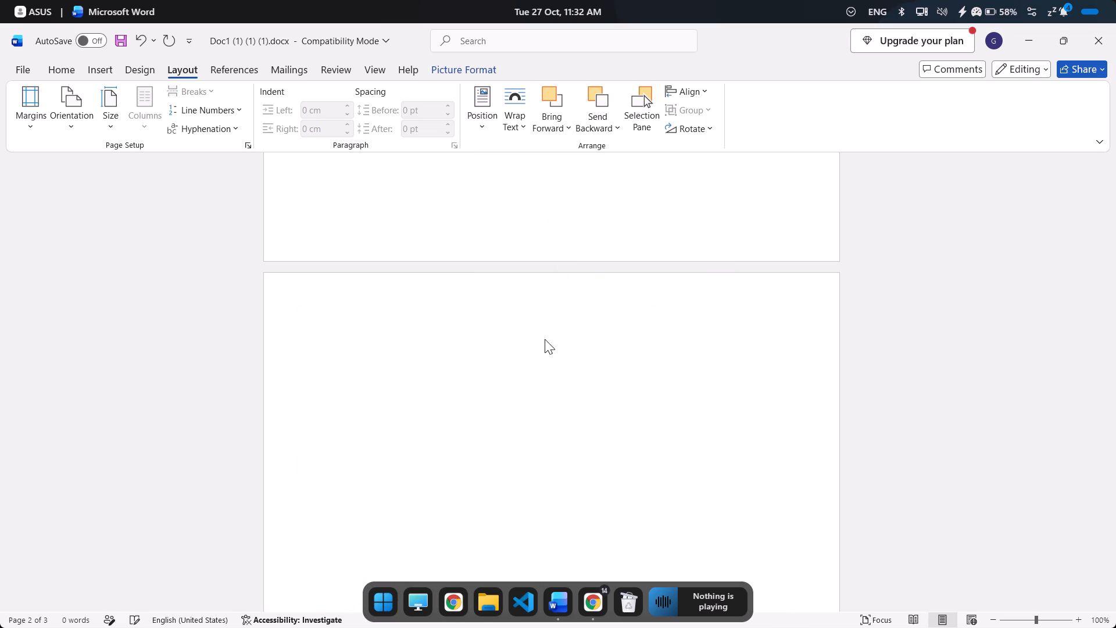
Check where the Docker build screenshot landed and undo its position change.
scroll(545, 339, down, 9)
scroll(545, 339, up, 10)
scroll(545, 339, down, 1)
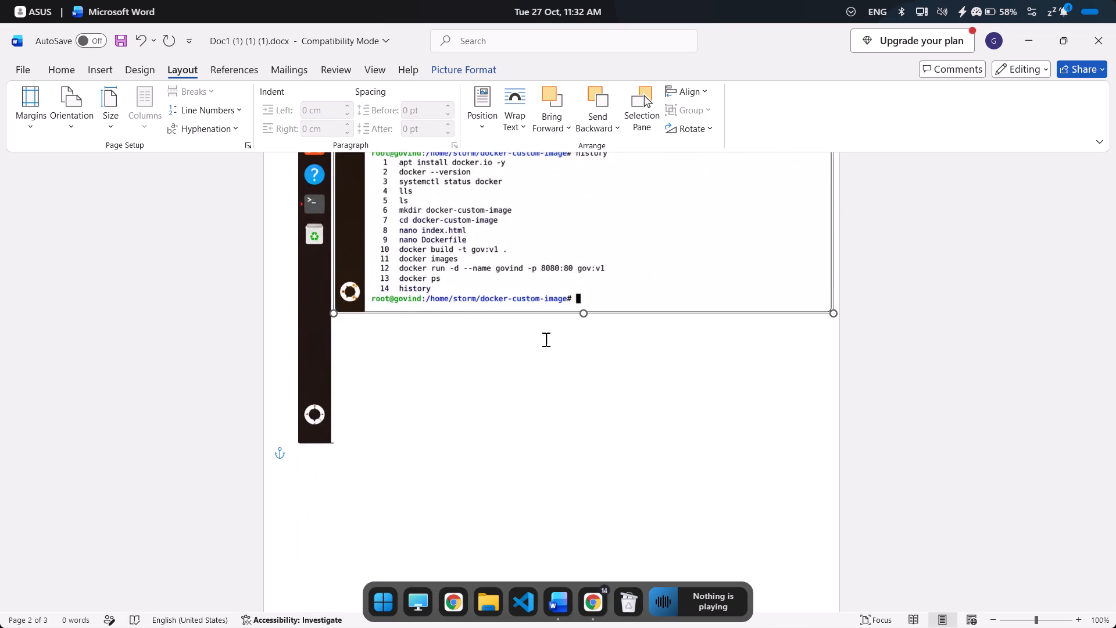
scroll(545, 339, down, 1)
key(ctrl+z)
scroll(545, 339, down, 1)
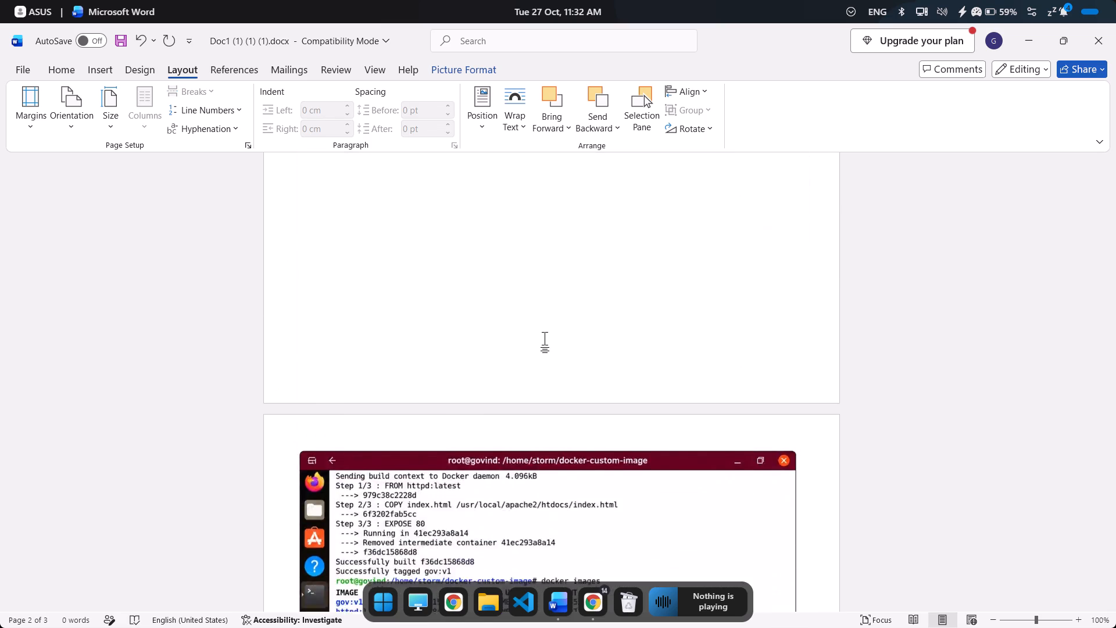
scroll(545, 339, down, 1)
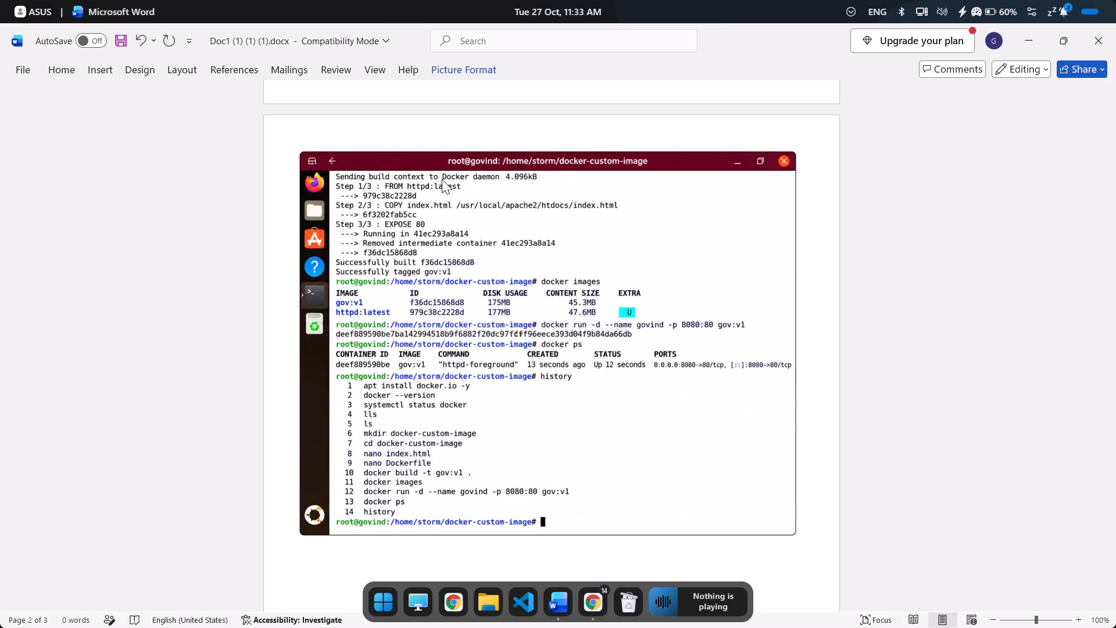
scroll(442, 179, up, 8)
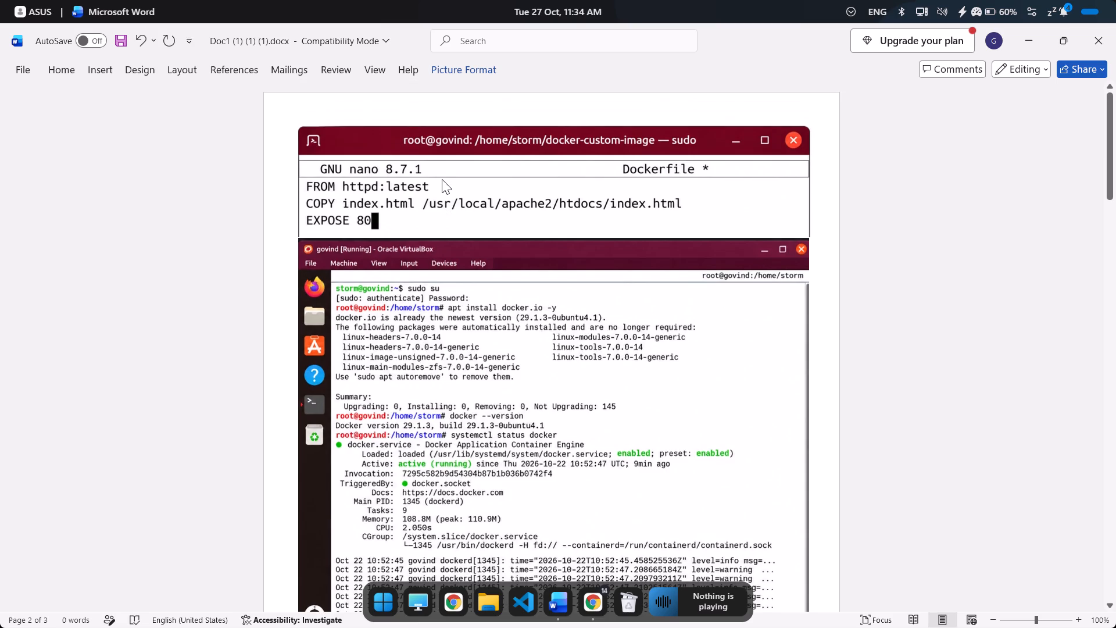
scroll(442, 179, down, 2)
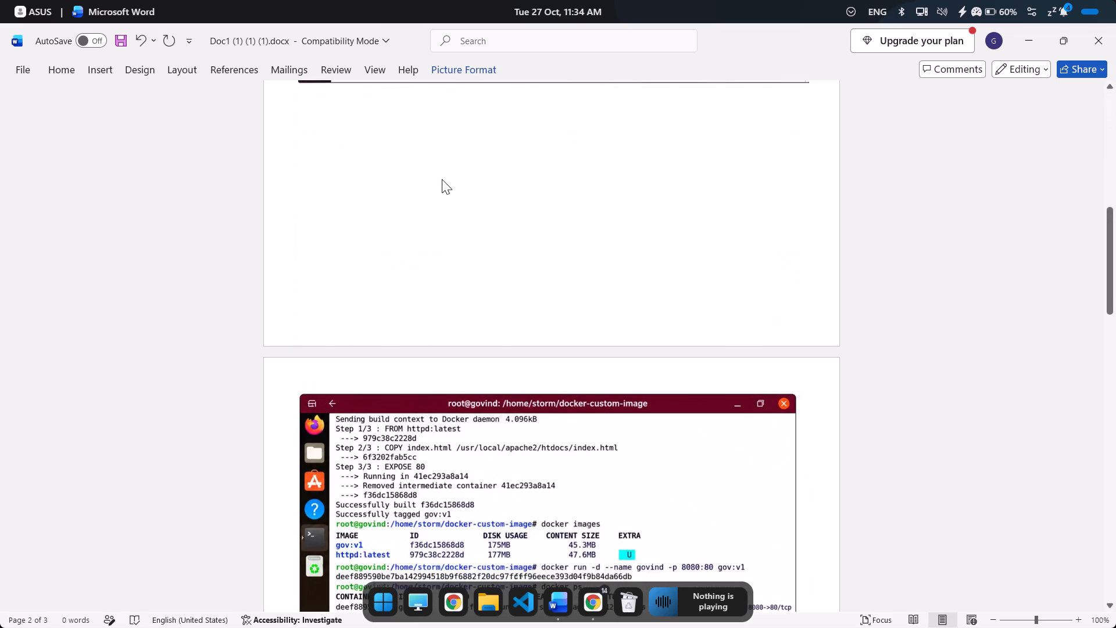
scroll(442, 179, down, 3)
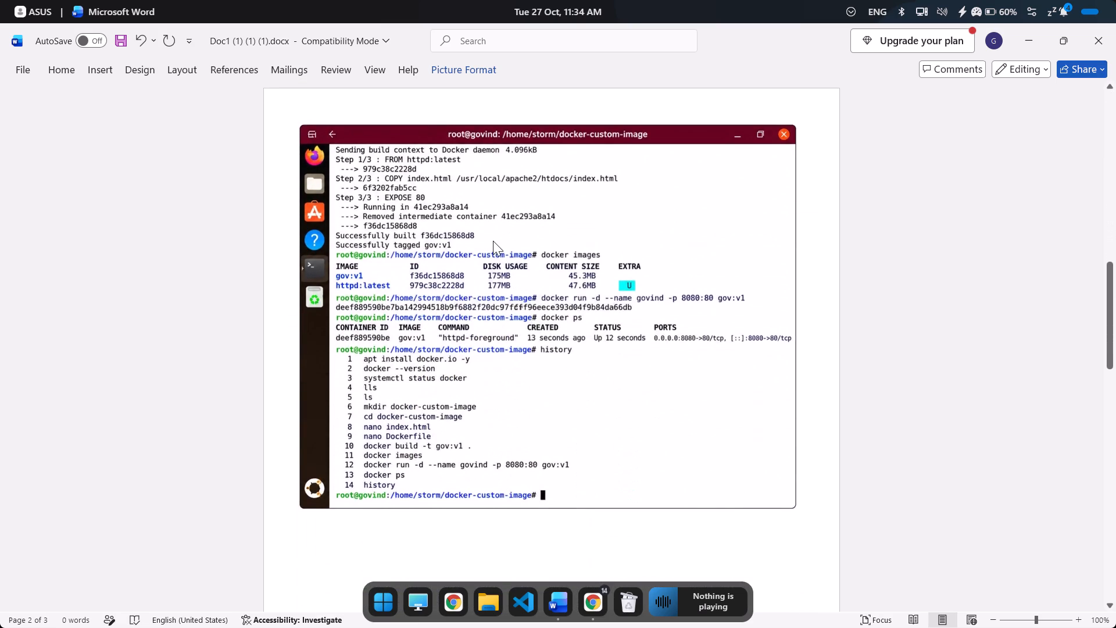
Slightly enlarge the Docker build screenshot on page 2 from its lower-right corner, keeping its proportions, and deselect it.
click(493, 241)
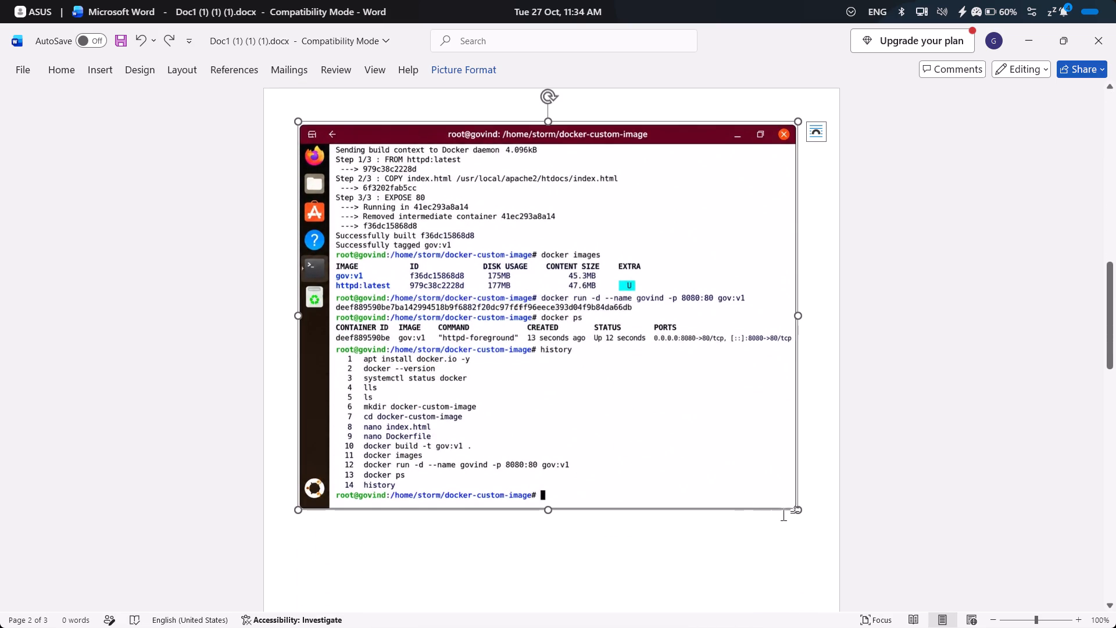
drag(799, 510, 814, 516)
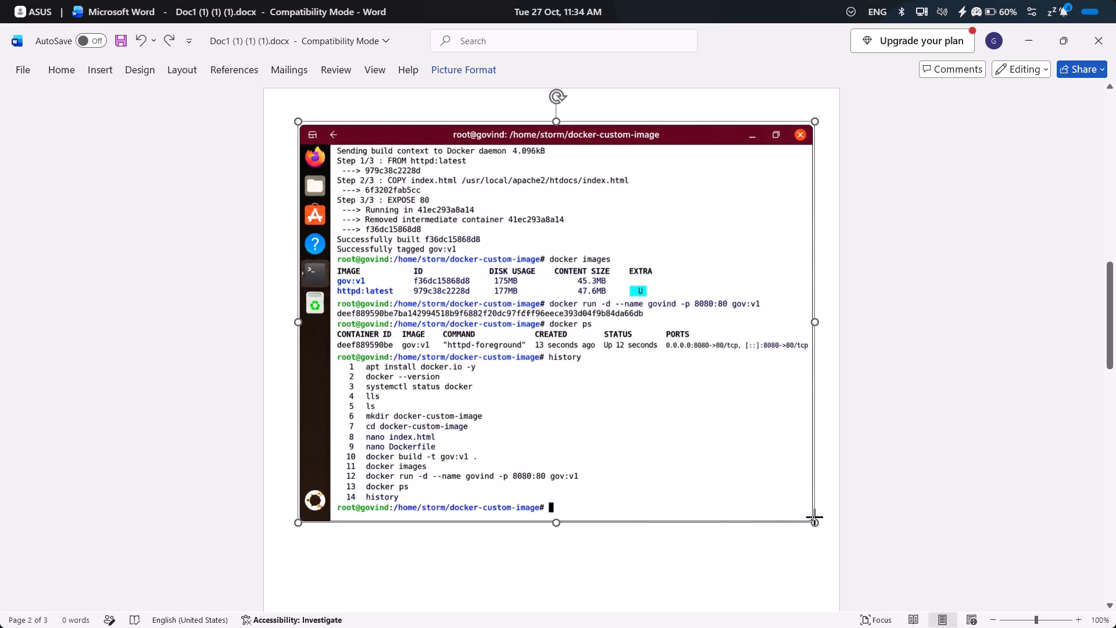
drag(814, 516, 815, 517)
click(882, 400)
scroll(728, 401, down, 2)
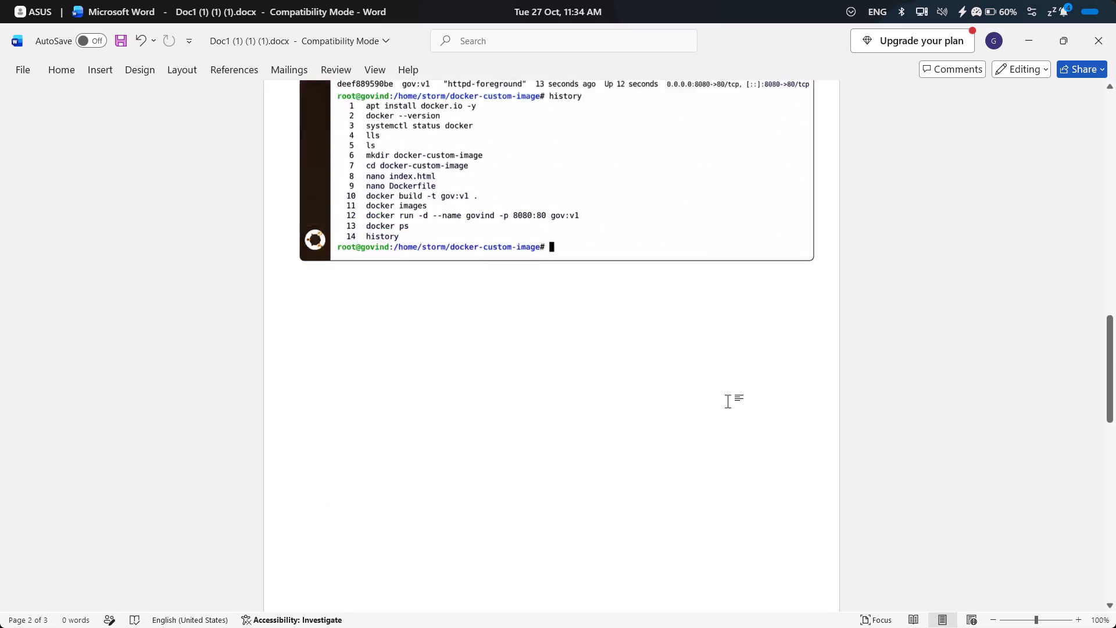
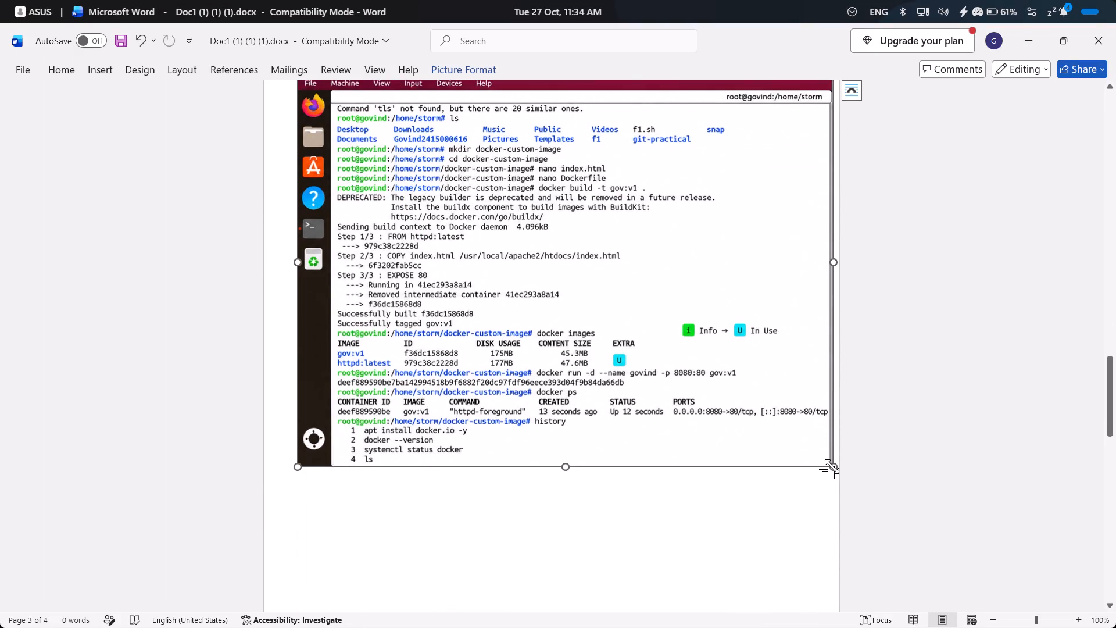
Proportionally shrink the VirtualBox Docker build screenshot on page 3 to slightly narrower than the terminal screenshot above it.
drag(832, 466, 709, 376)
scroll(679, 367, up, 1)
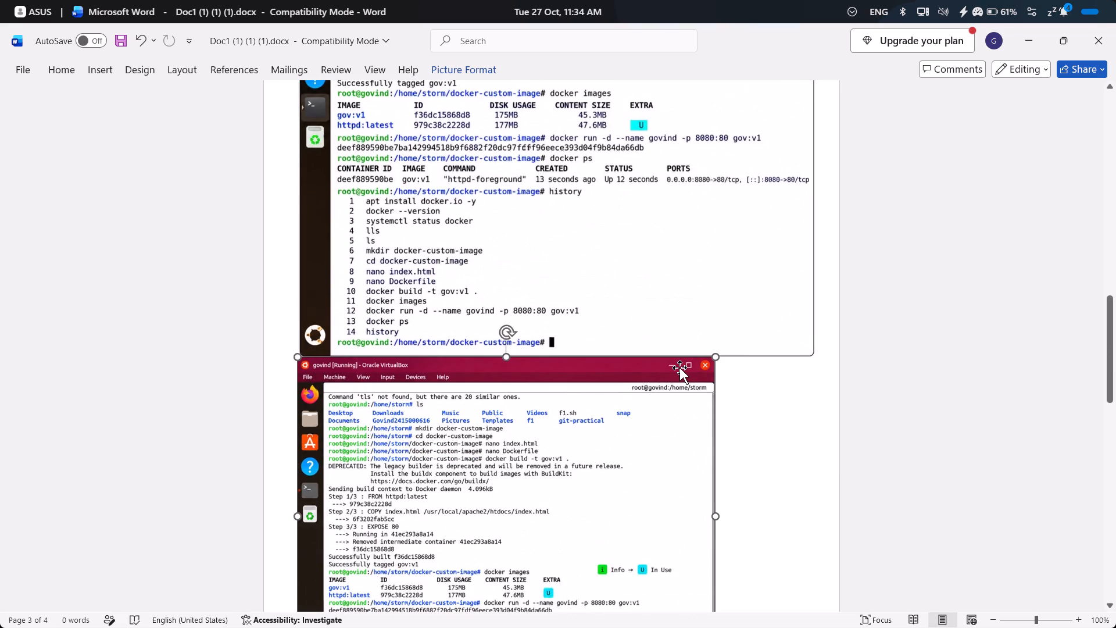
scroll(679, 367, up, 1)
scroll(745, 488, down, 1)
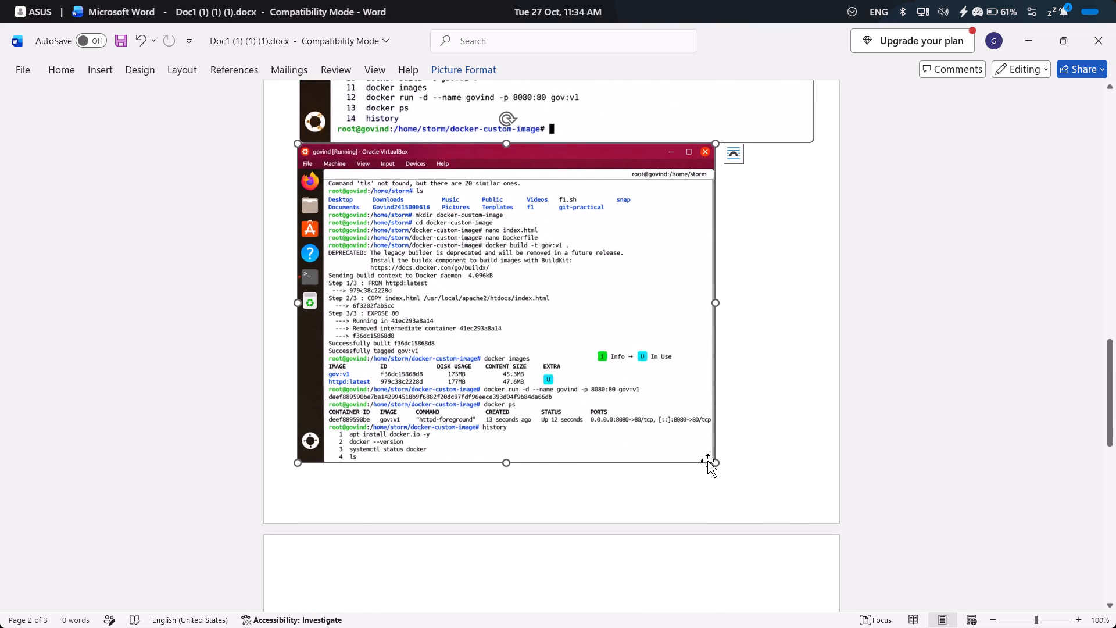
drag(714, 461, 786, 504)
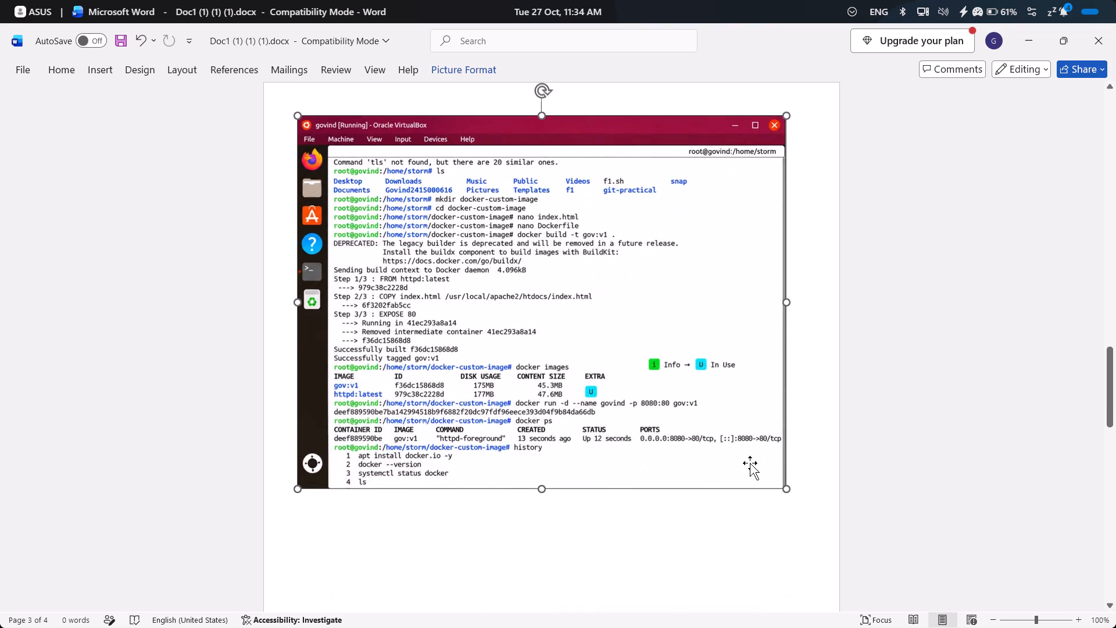
Shrink the terminal screenshot with the full history list to match the VirtualBox screenshot's width, so both fit on page 2.
scroll(784, 494, up, 4)
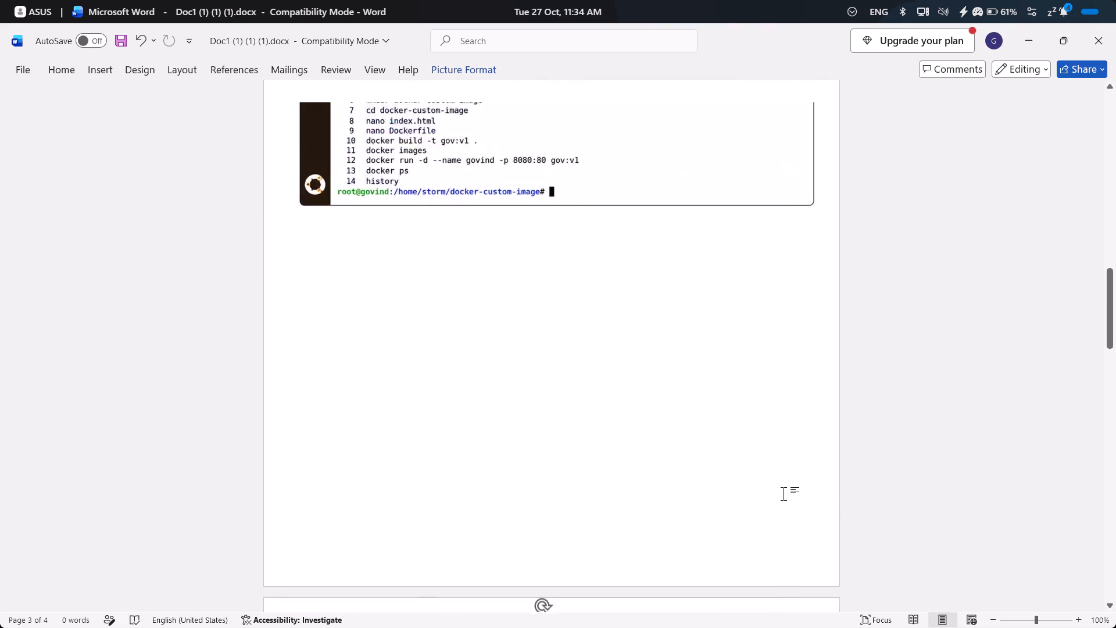
scroll(784, 494, up, 1)
click(741, 438)
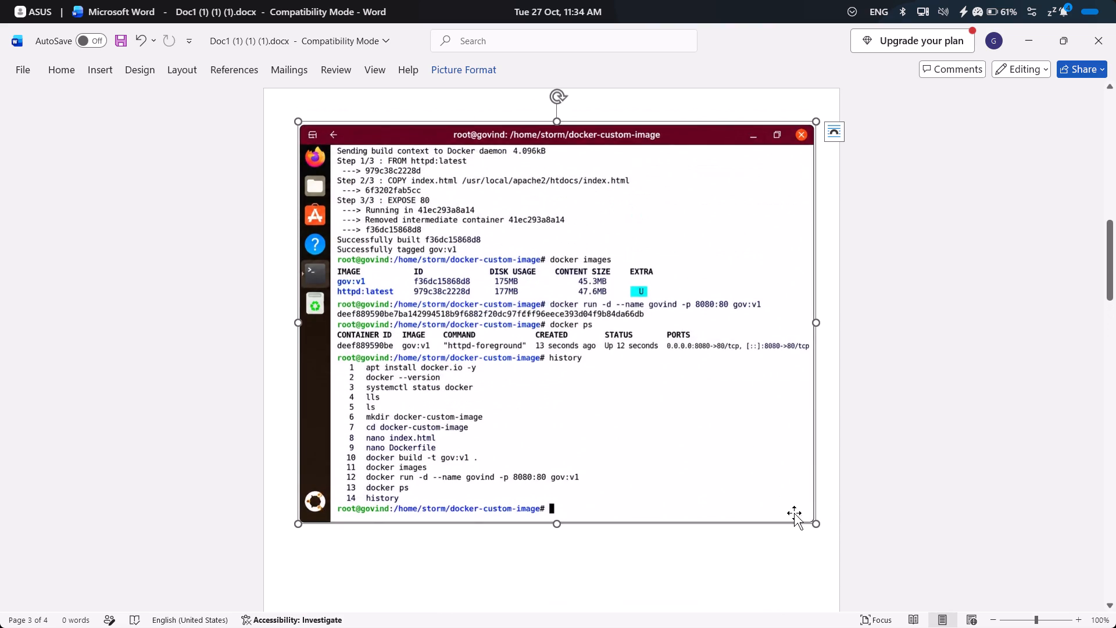
drag(813, 525, 786, 501)
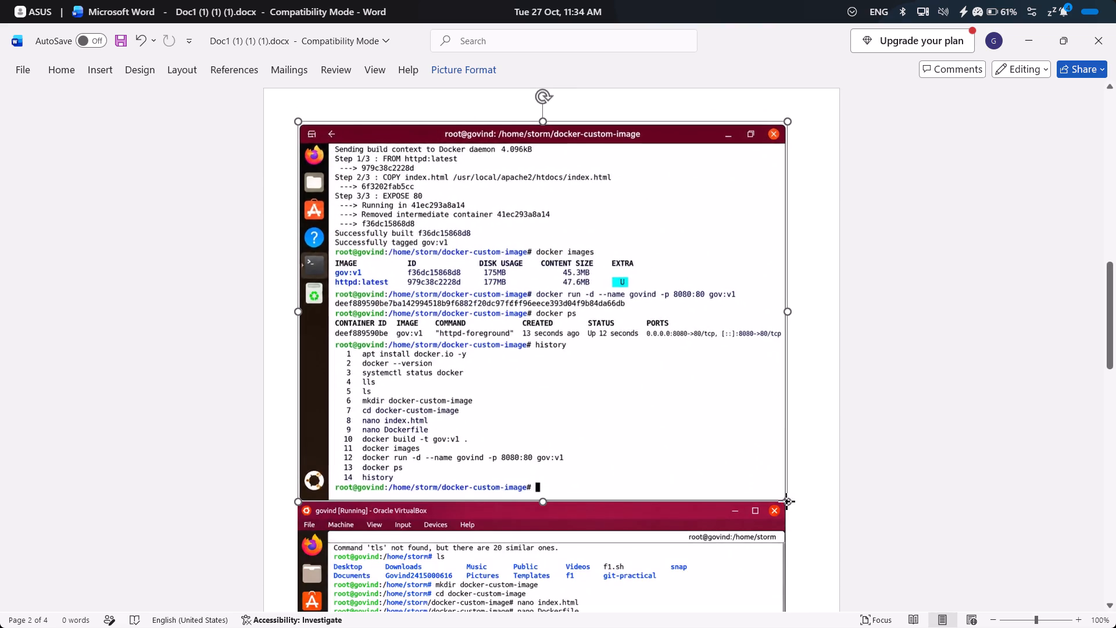
drag(786, 501, 784, 494)
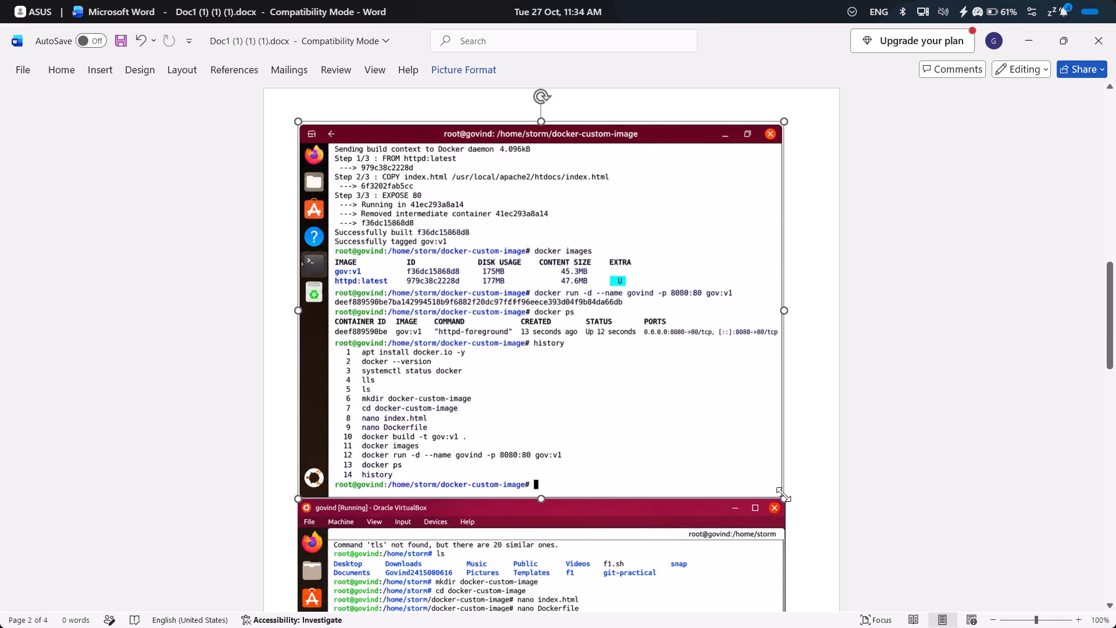
scroll(784, 494, down, 3)
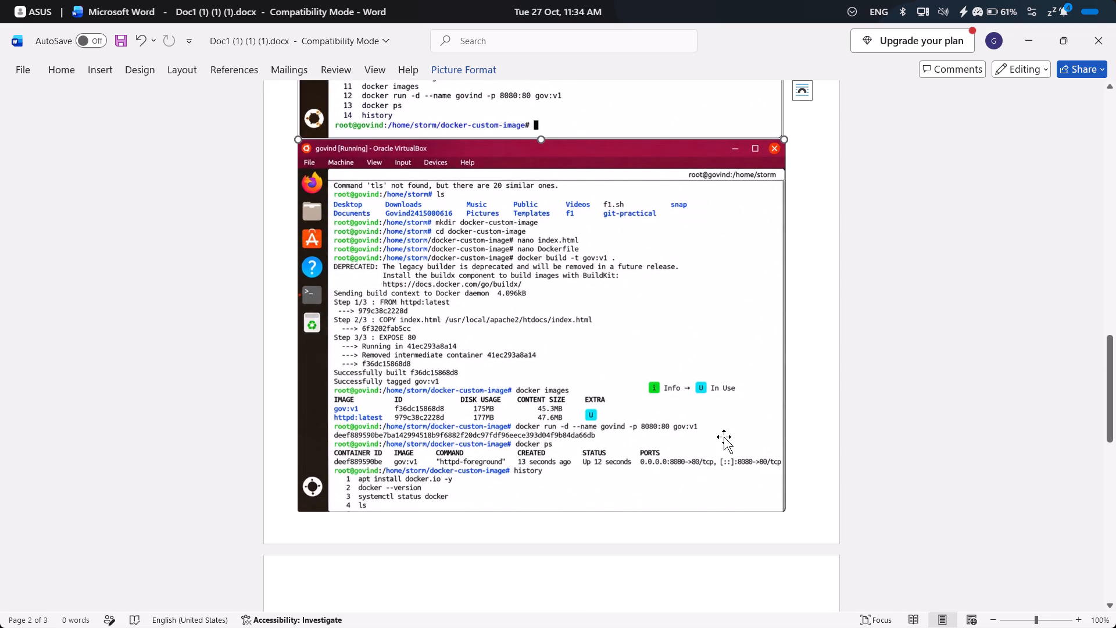
click(764, 544)
scroll(764, 544, down, 2)
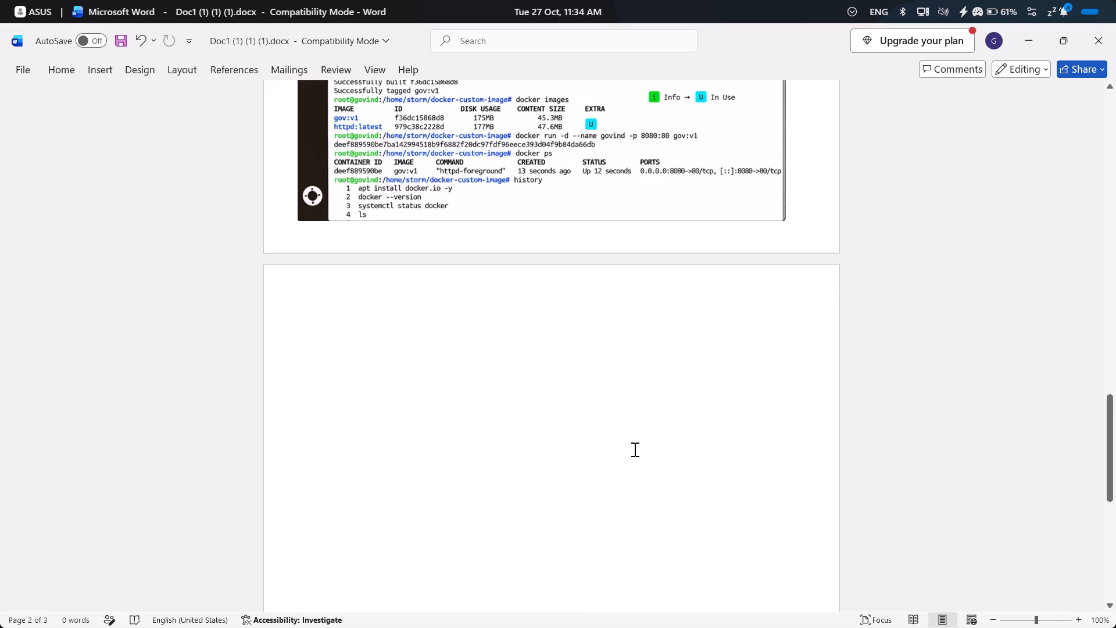
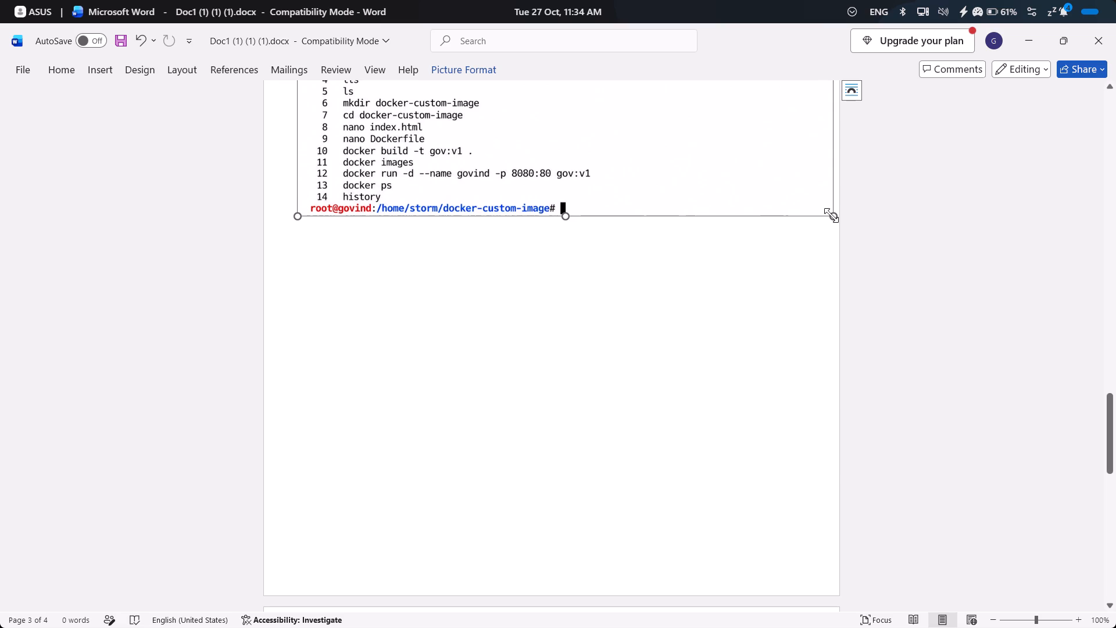
Shrink the Docker build and history screenshot on page 3 slightly from its bottom-right corner, keeping its proportions, and check the fit.
drag(831, 215, 784, 198)
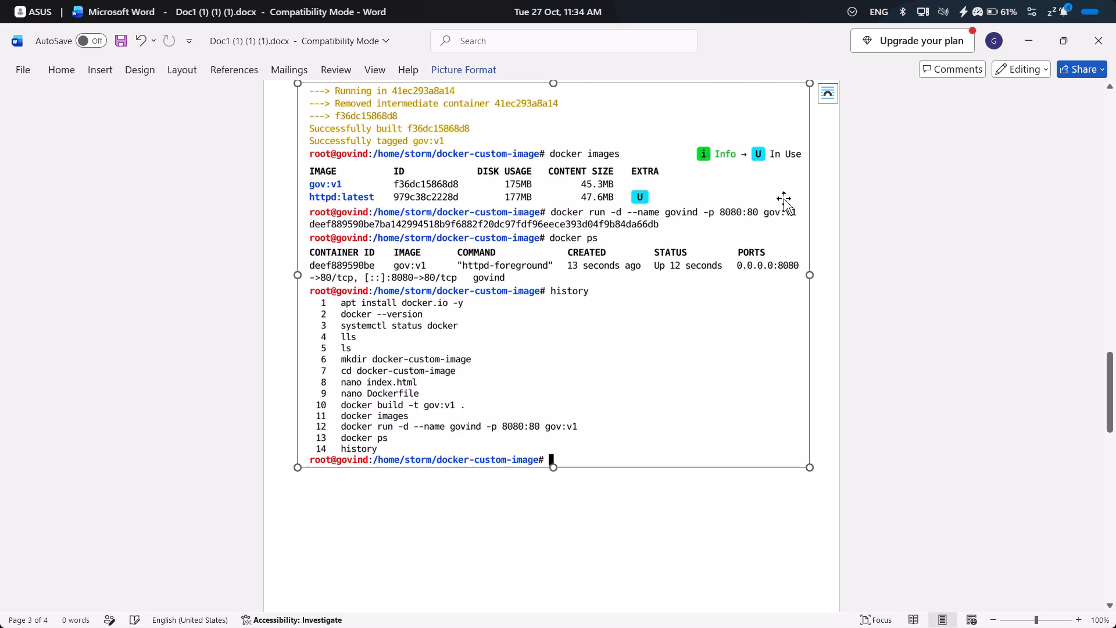
scroll(724, 424, up, 2)
scroll(724, 424, down, 2)
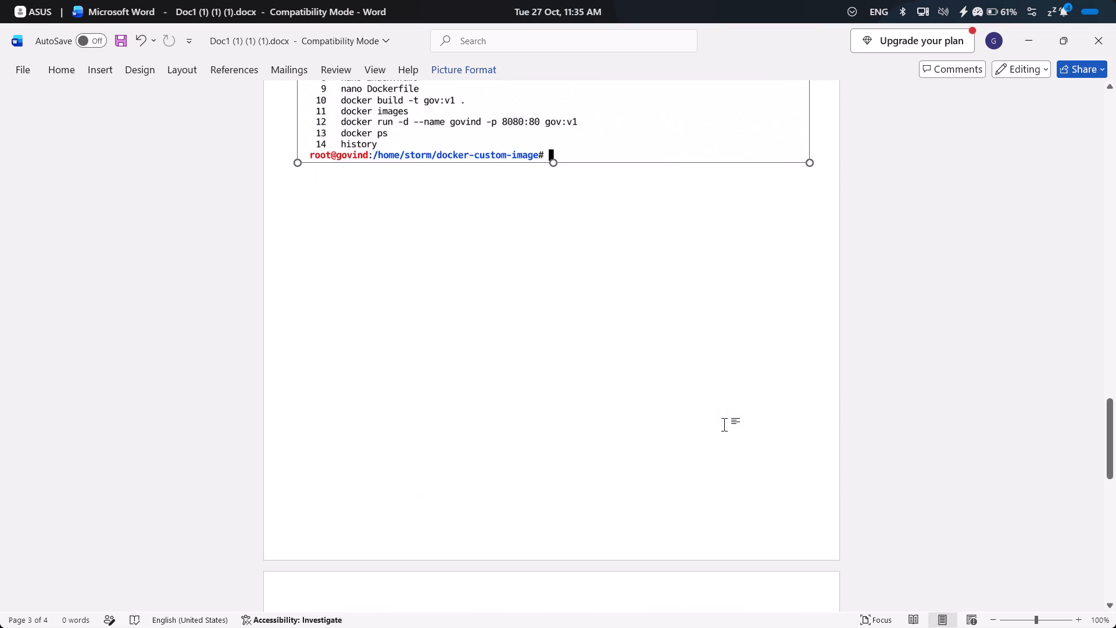
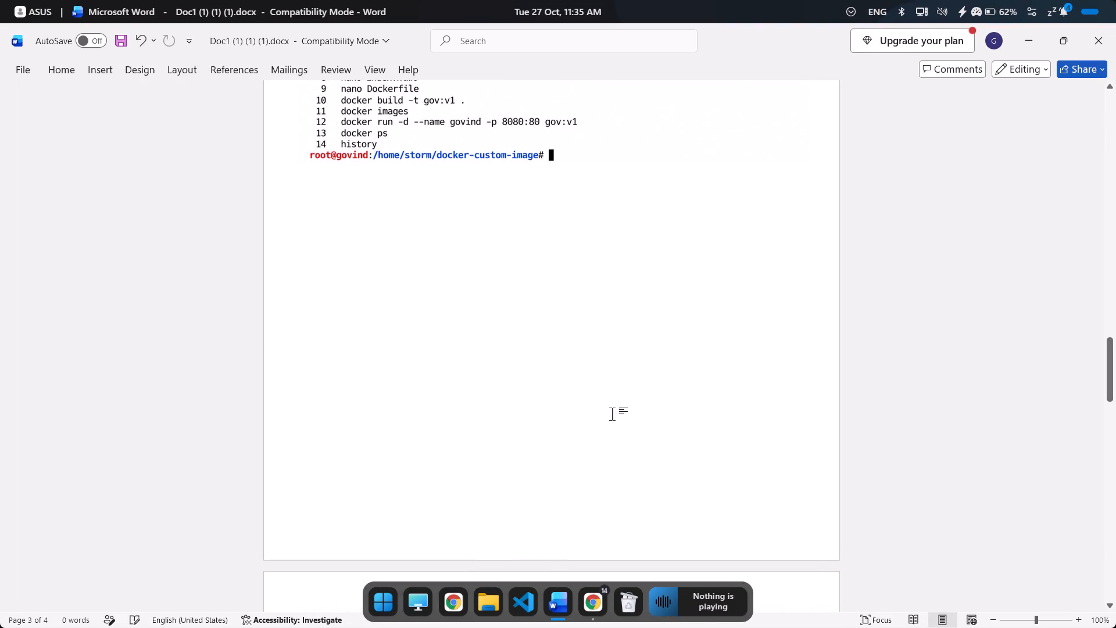
Shrink the Docker installation and service-status screenshot proportionally so it fits beneath the command-history screenshot on page 3.
scroll(590, 411, down, 3)
click(590, 411)
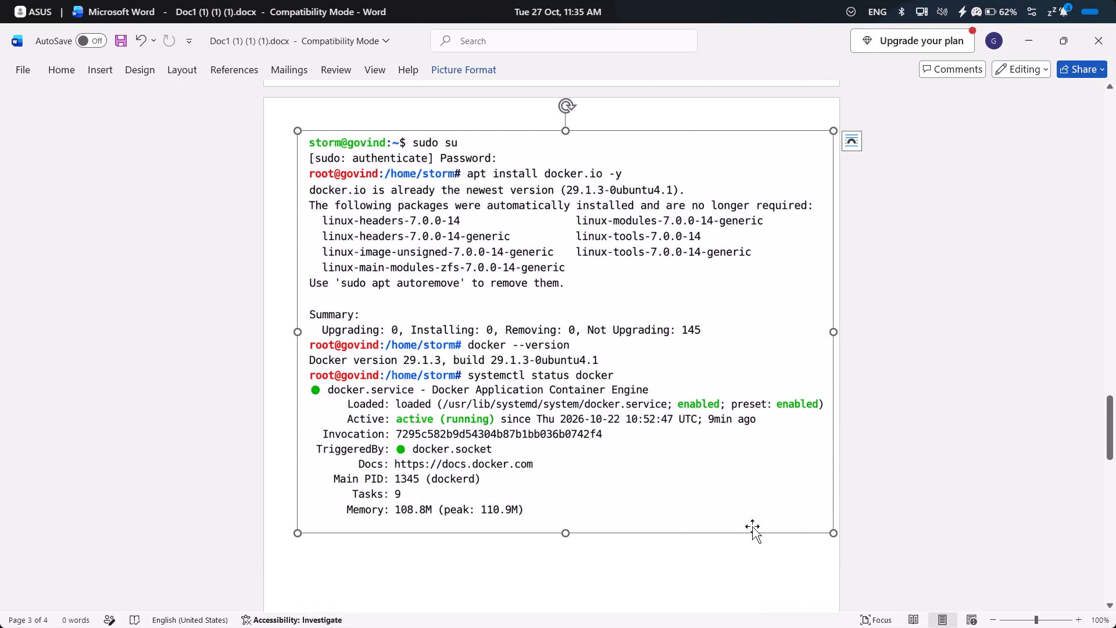
drag(832, 533, 767, 490)
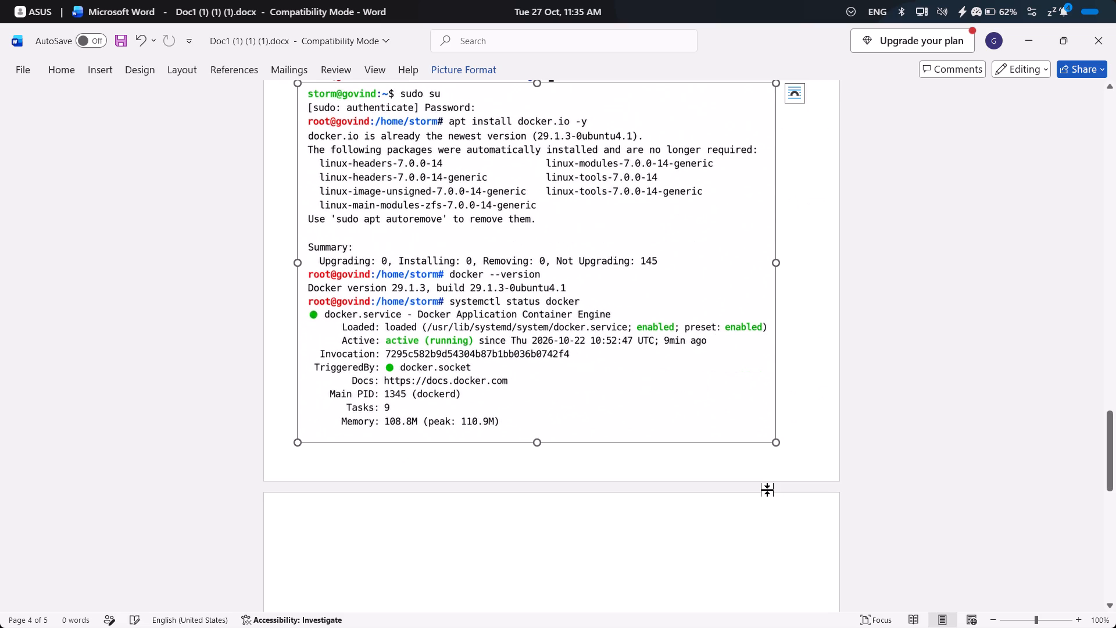
scroll(767, 490, up, 2)
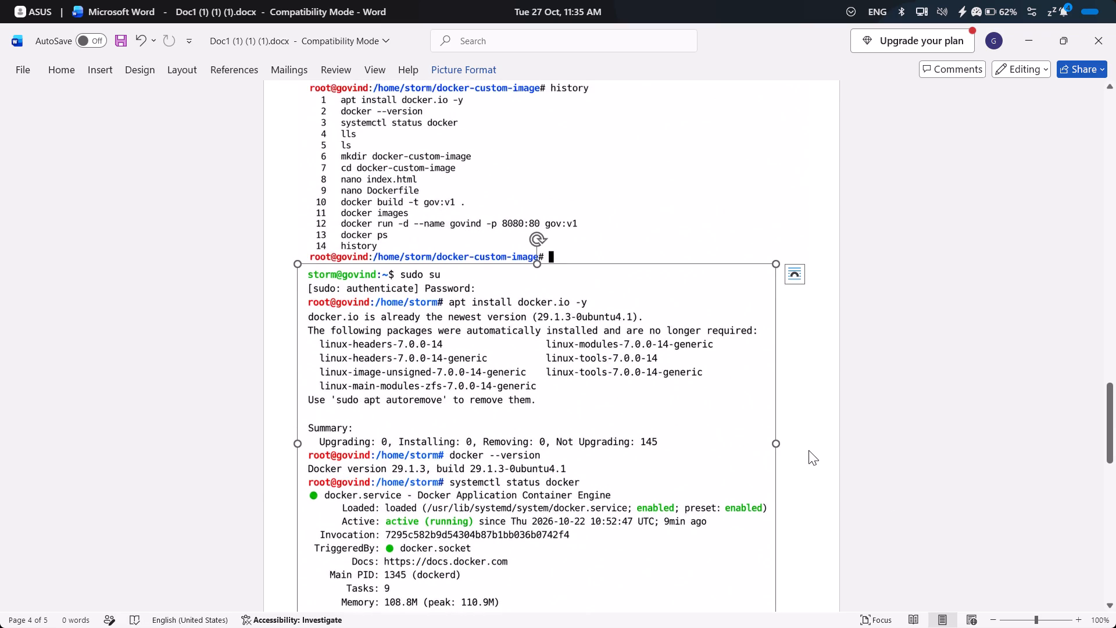
click(809, 449)
Enlarge the Docker installation and service-status screenshot slightly, keeping it within page 3 below the command history.
scroll(806, 479, down, 1)
click(698, 414)
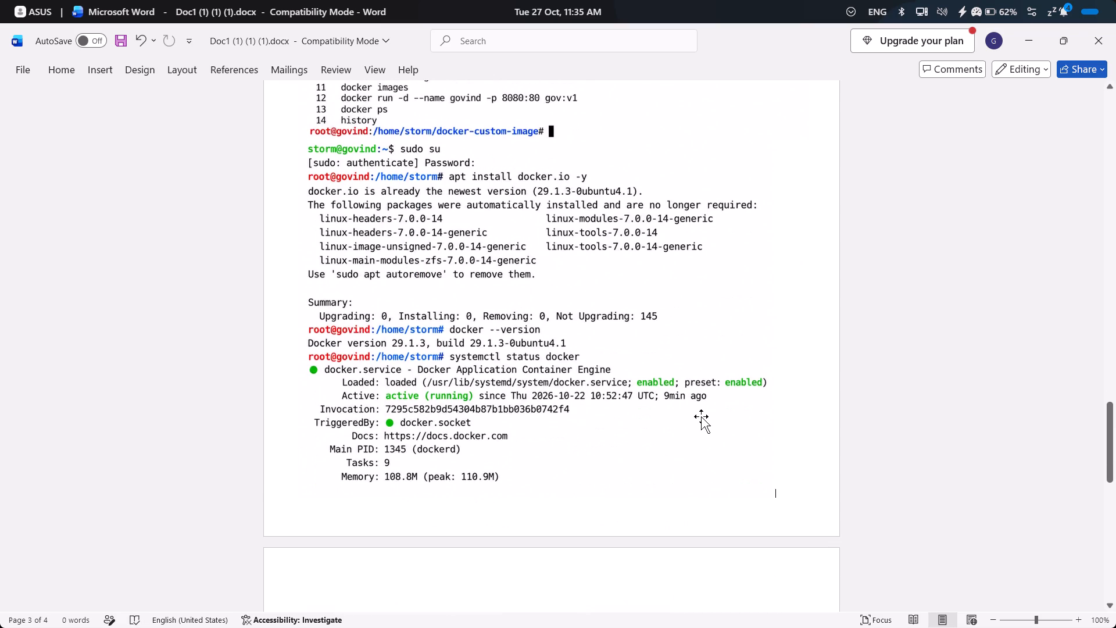
drag(775, 496, 787, 506)
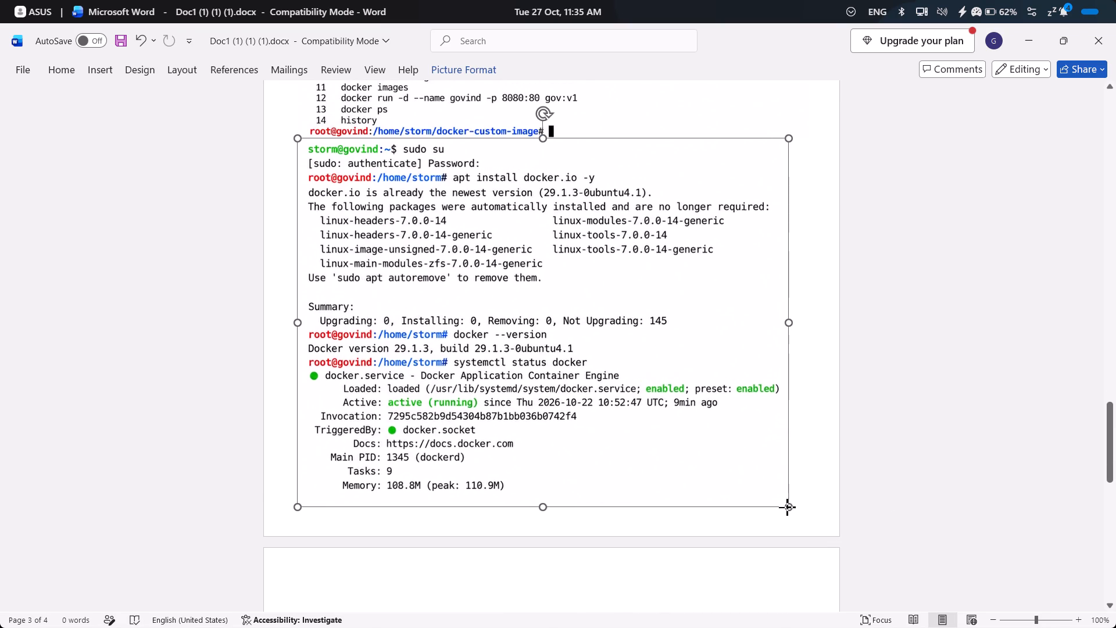
drag(787, 506, 786, 508)
click(818, 437)
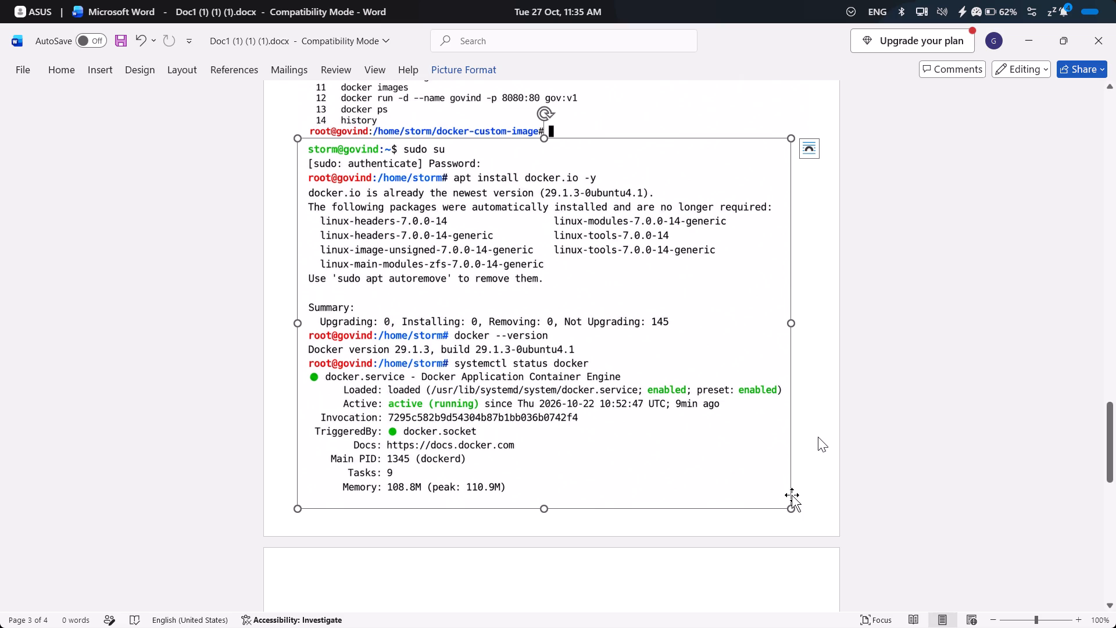
Examine how the screenshots and blank areas are laid out from page 2 to the document's last page.
scroll(818, 437, up, 5)
scroll(818, 437, down, 7)
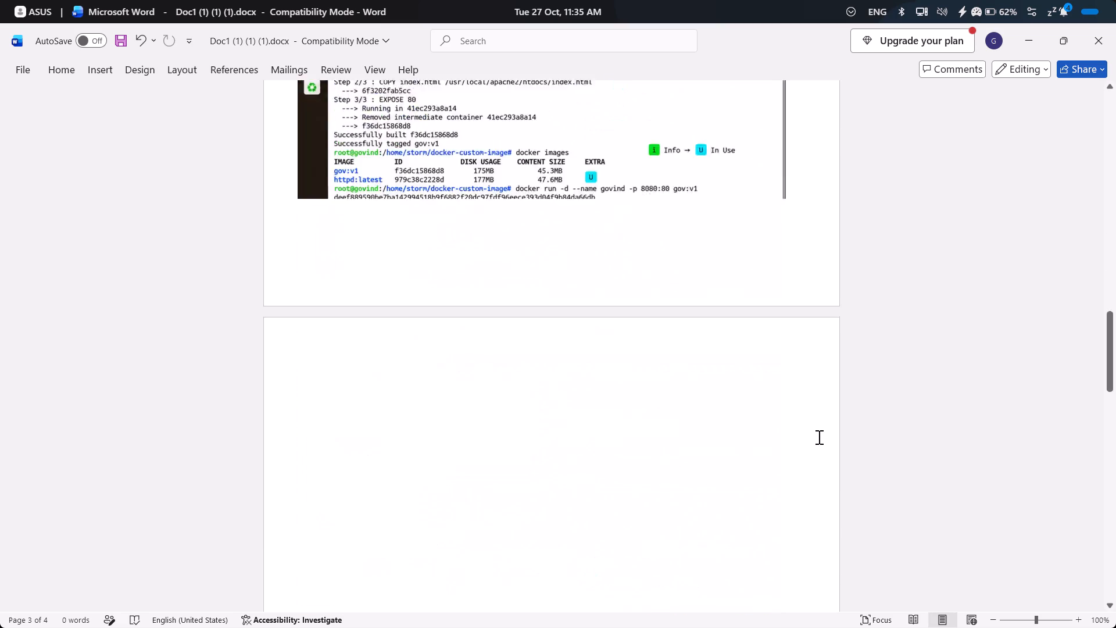
scroll(818, 437, down, 4)
scroll(732, 413, up, 1)
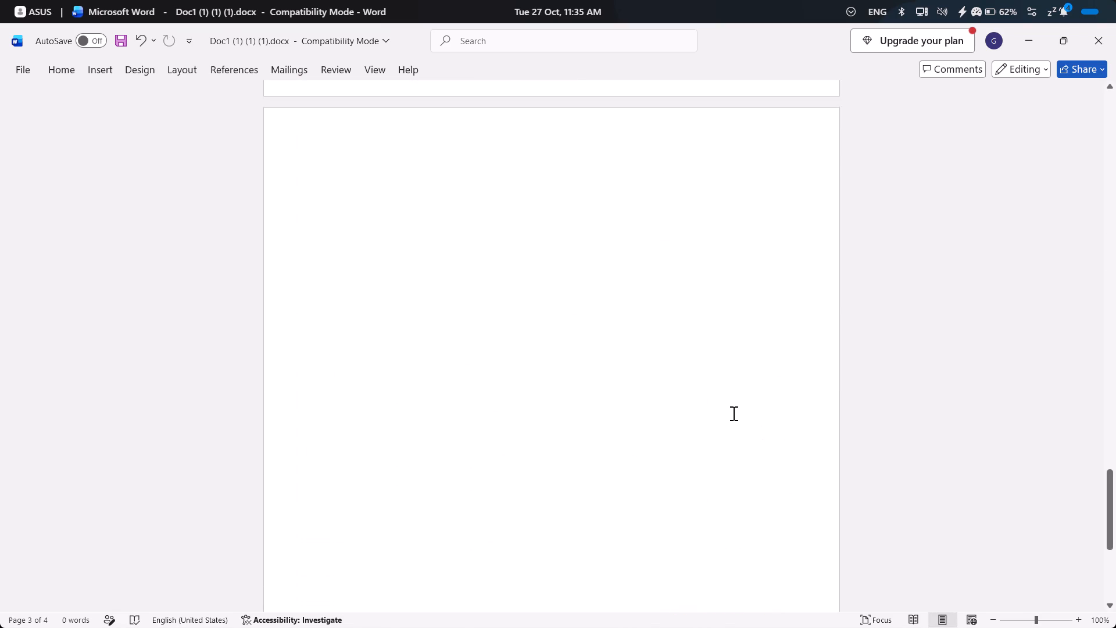
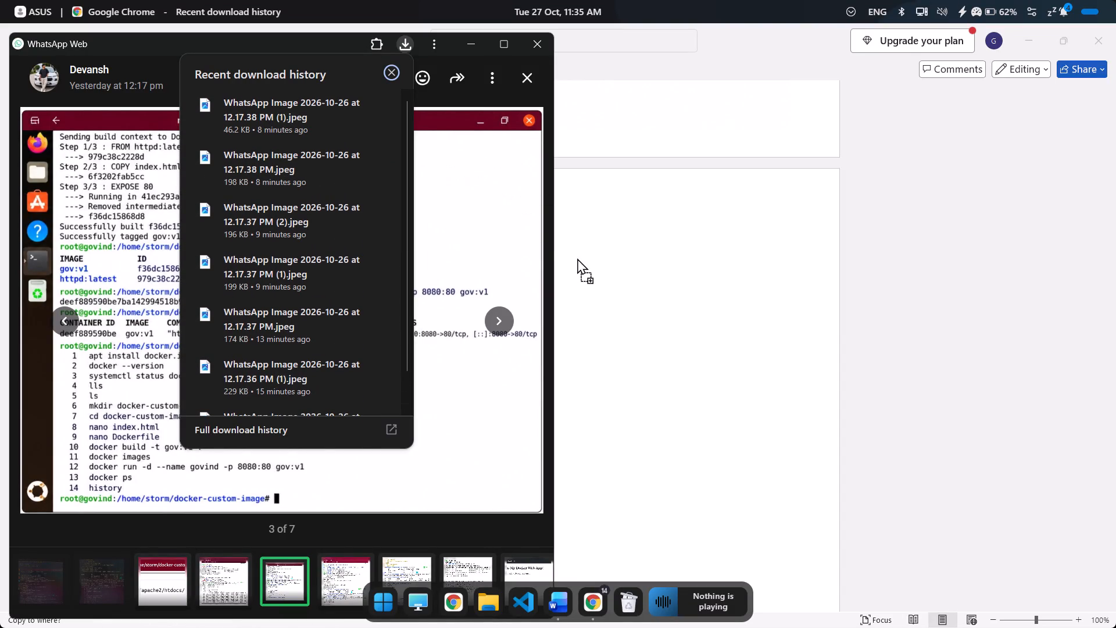
Insert the downloaded WhatsApp screenshot of the localhost:8080 Docker web app page onto page 4 of the Word document.
drag(577, 258, 619, 297)
Select the localhost:8080 web app screenshot on page 4 in Word and bring up its picture options.
click(563, 290)
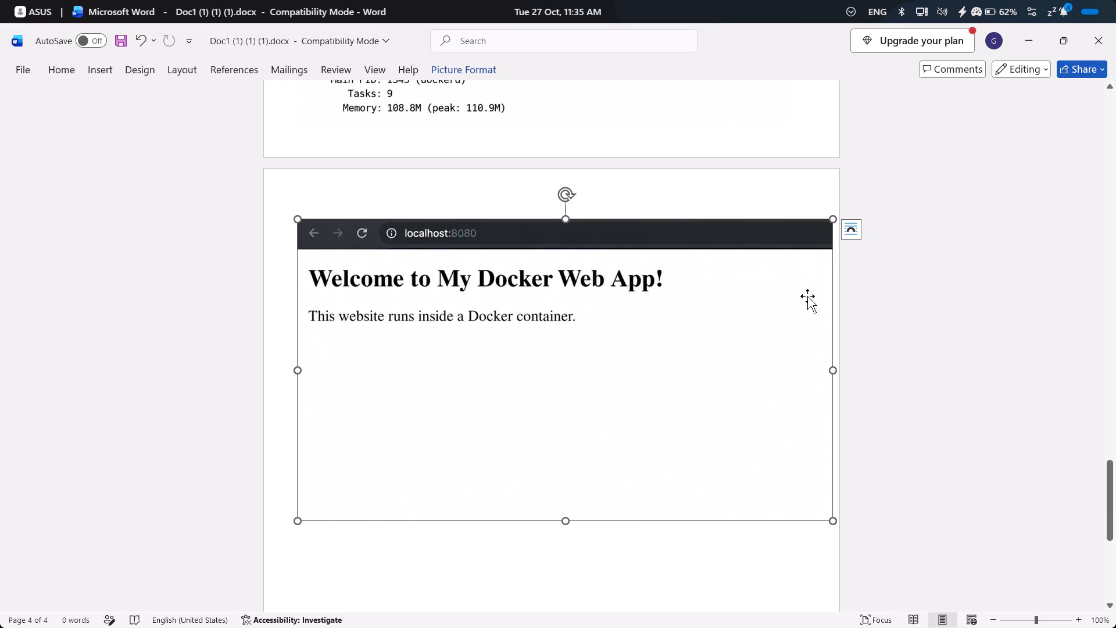
right_click(774, 358)
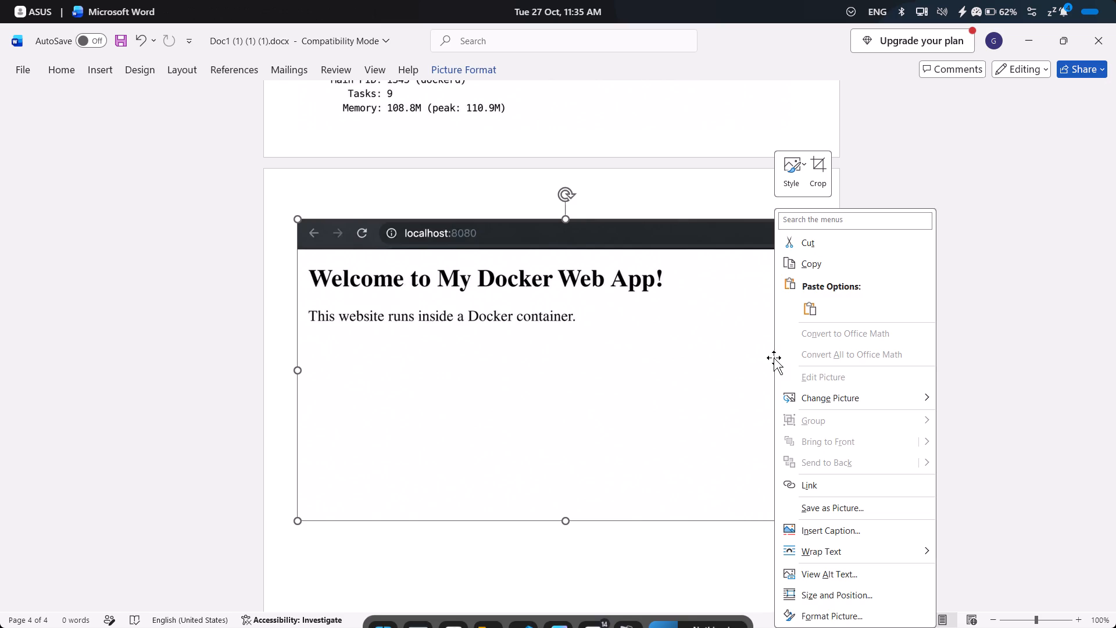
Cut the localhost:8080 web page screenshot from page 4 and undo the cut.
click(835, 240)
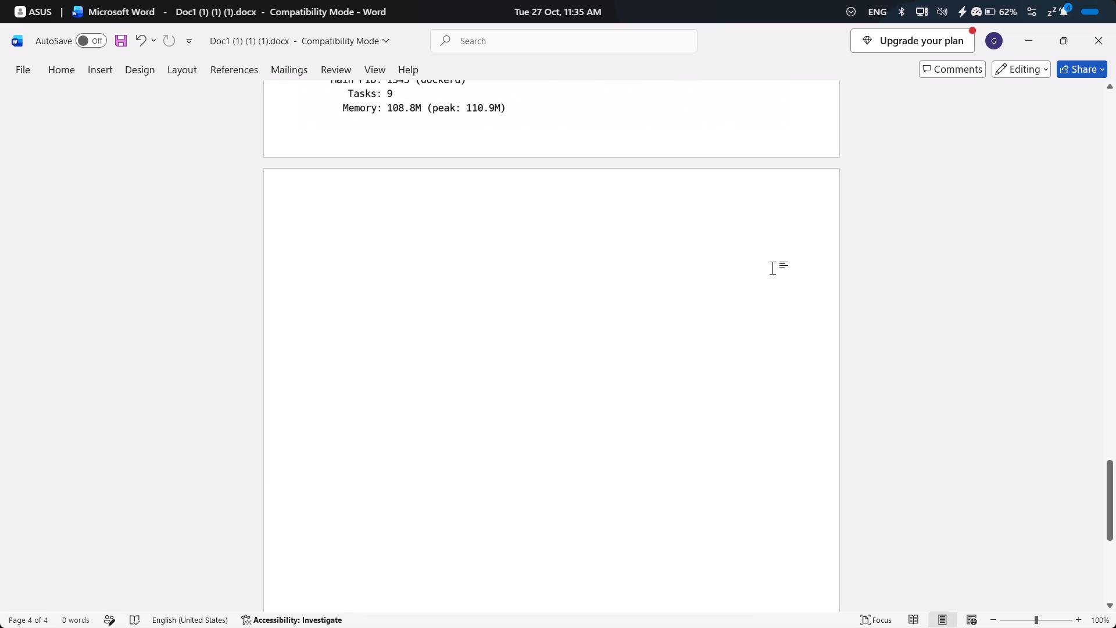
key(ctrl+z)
Inspect the size and position settings of the localhost:8080 screenshot without applying any change.
right_click(729, 302)
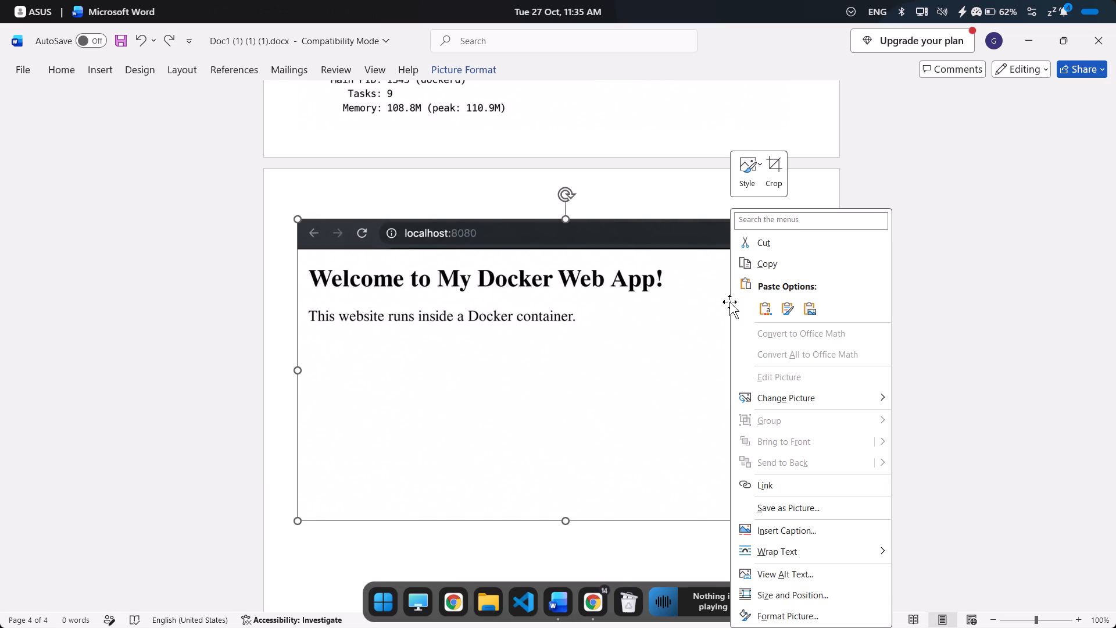
scroll(821, 395, down, 2)
click(792, 586)
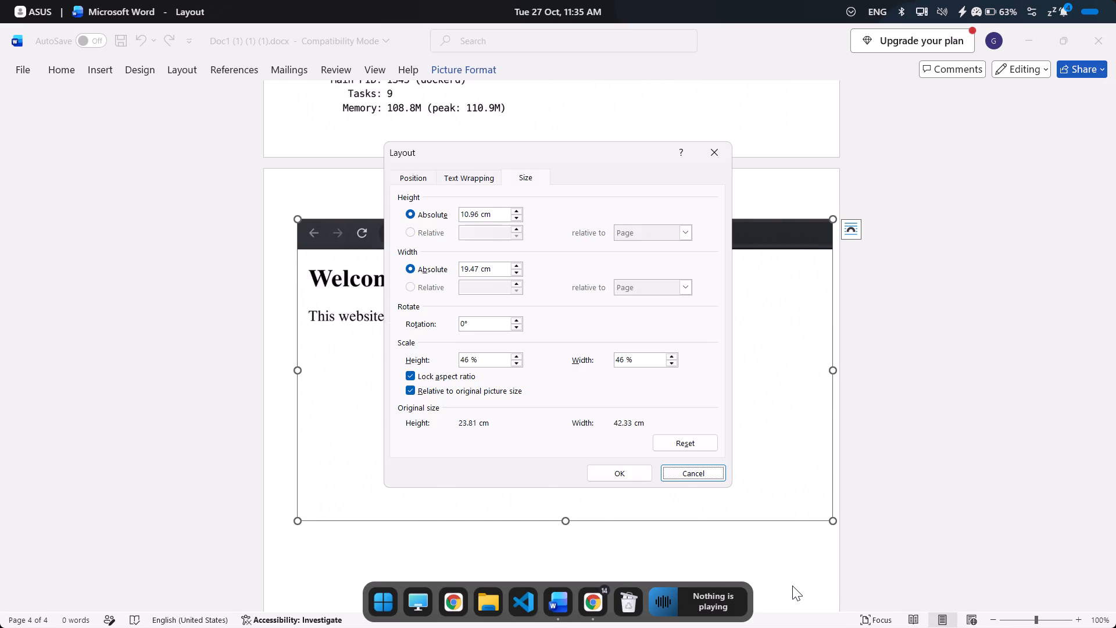
click(718, 158)
right_click(687, 265)
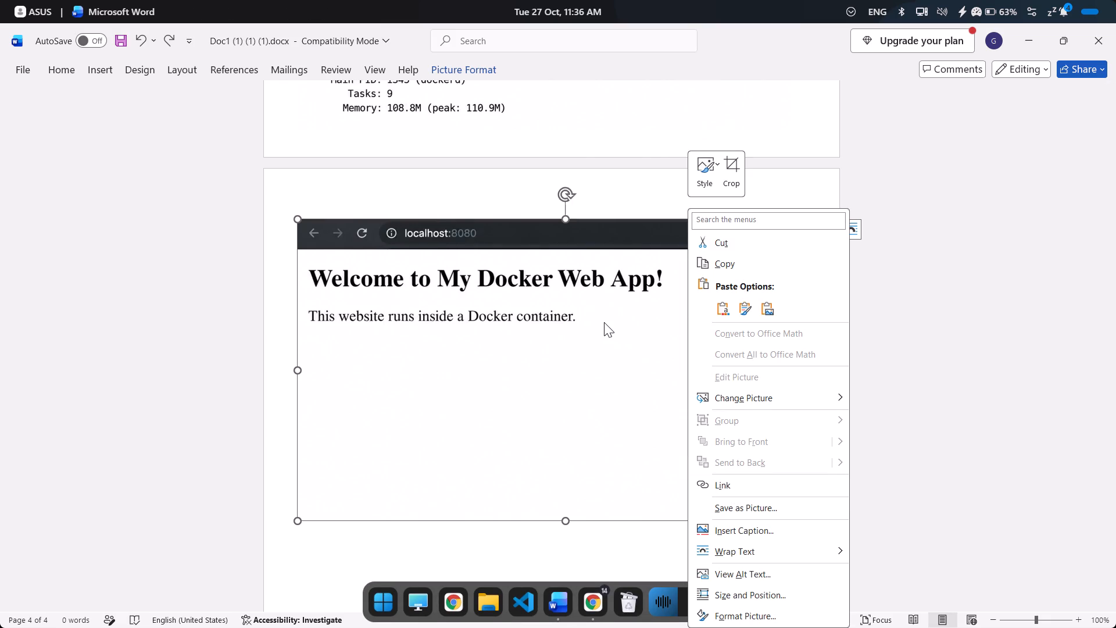
click(563, 334)
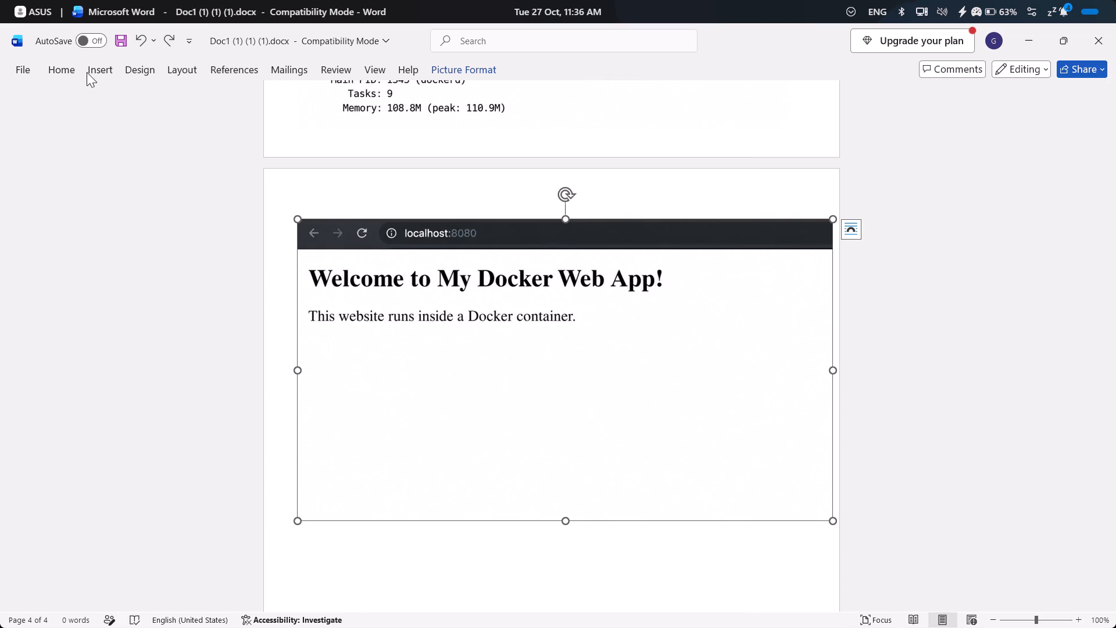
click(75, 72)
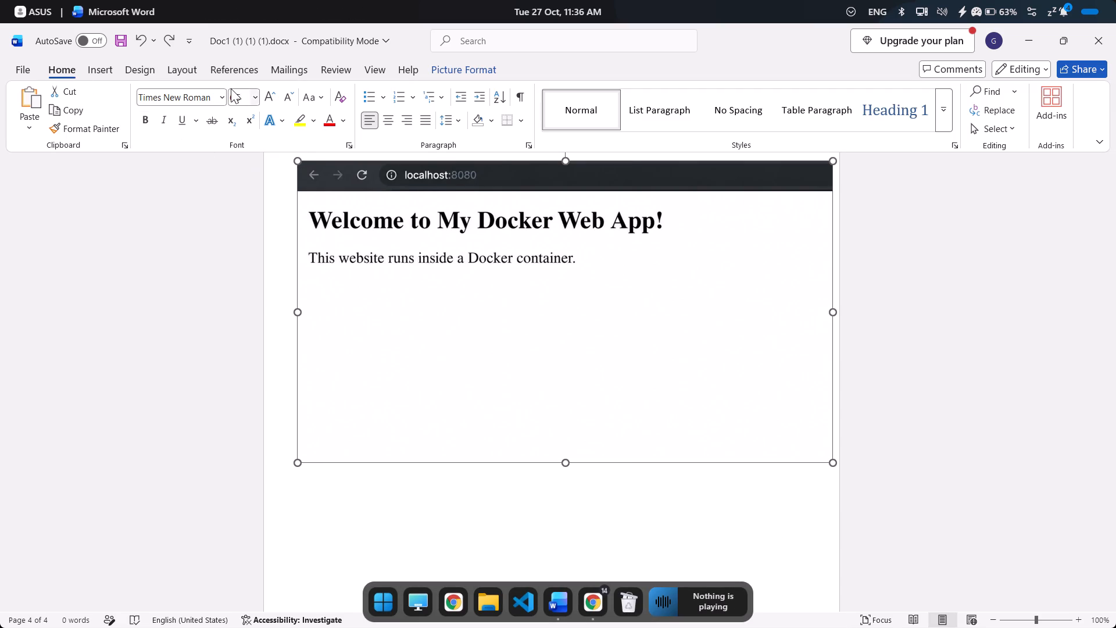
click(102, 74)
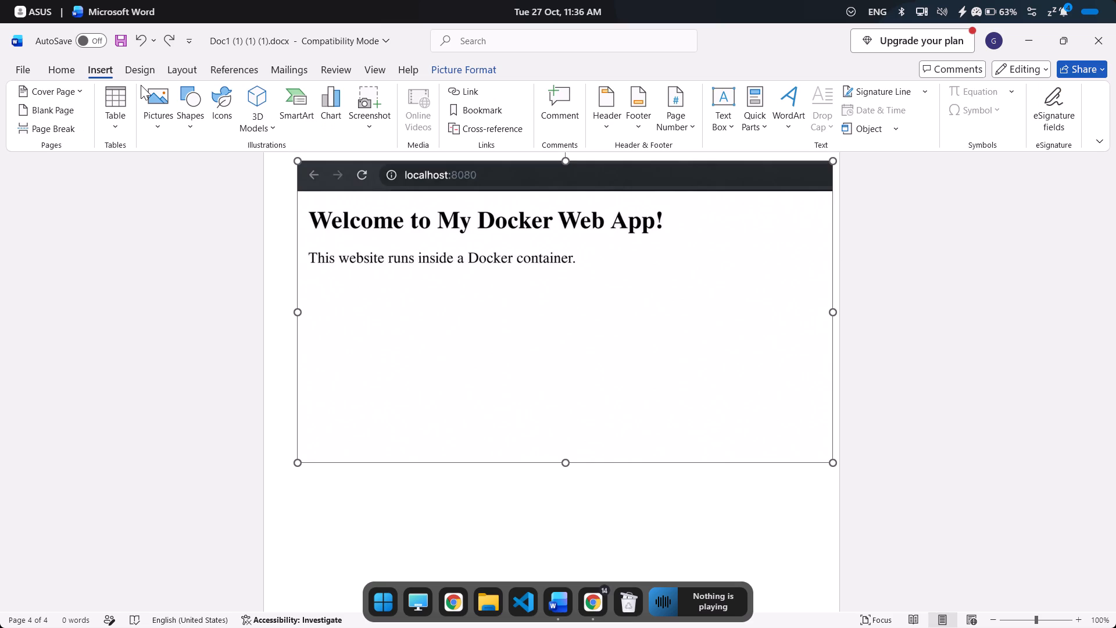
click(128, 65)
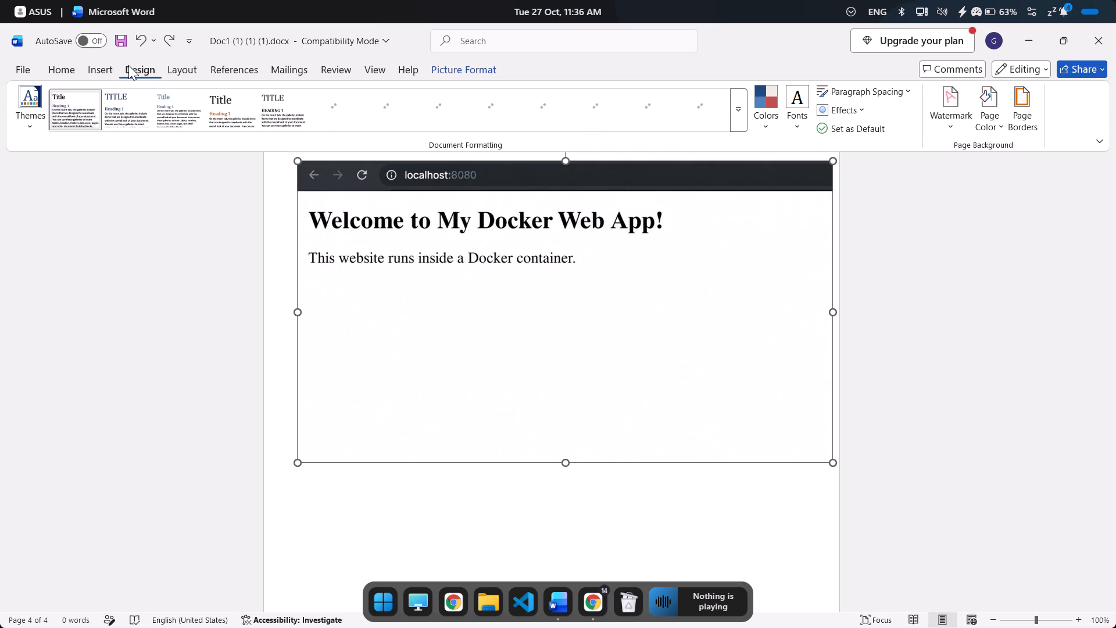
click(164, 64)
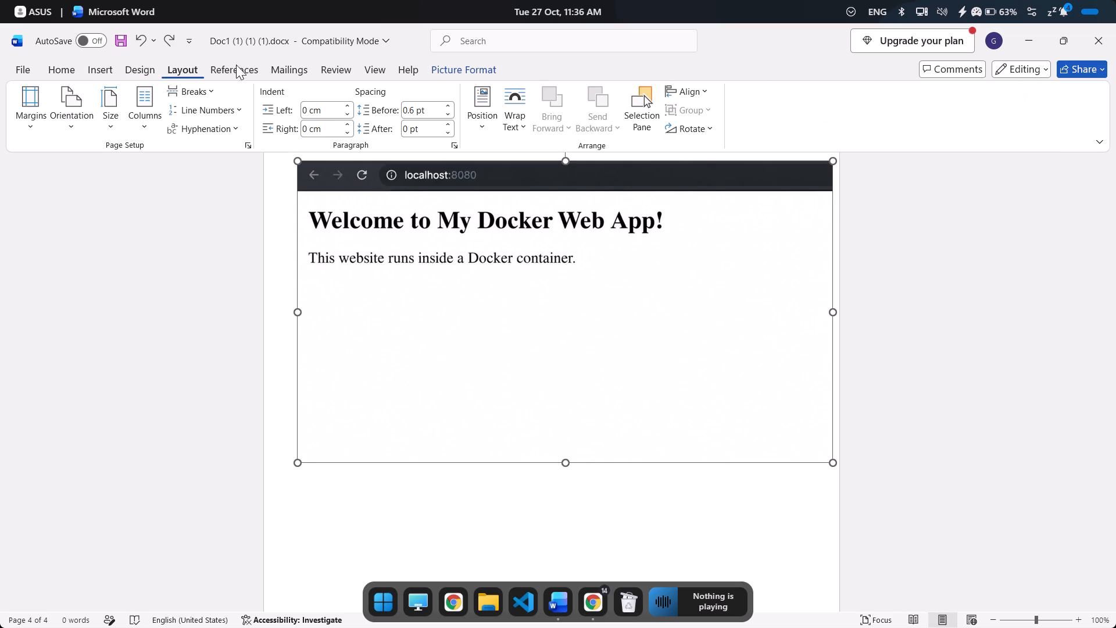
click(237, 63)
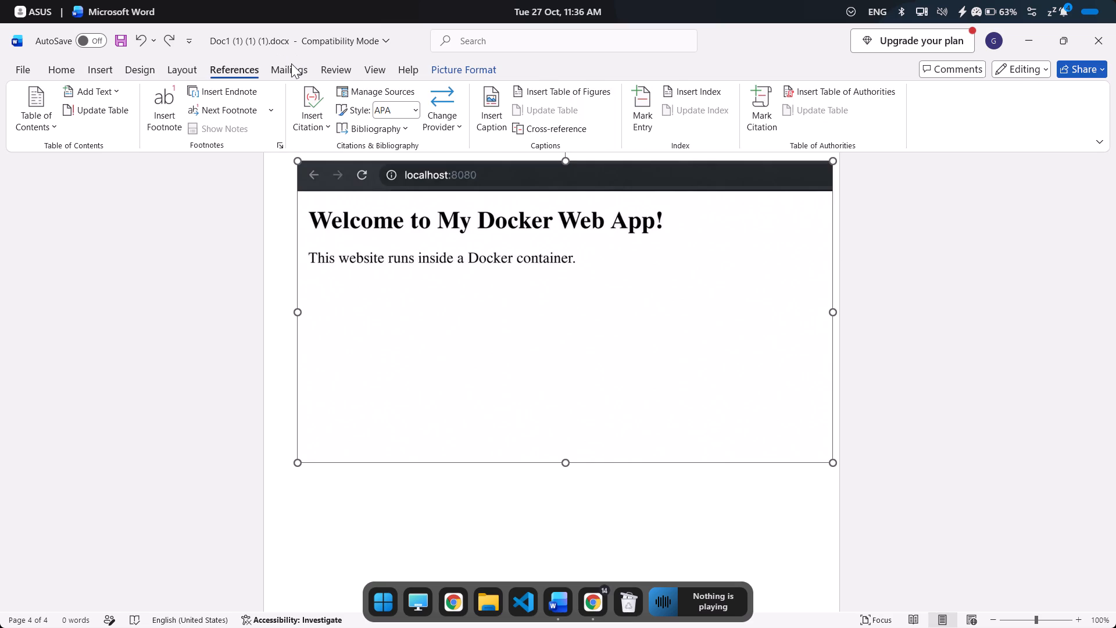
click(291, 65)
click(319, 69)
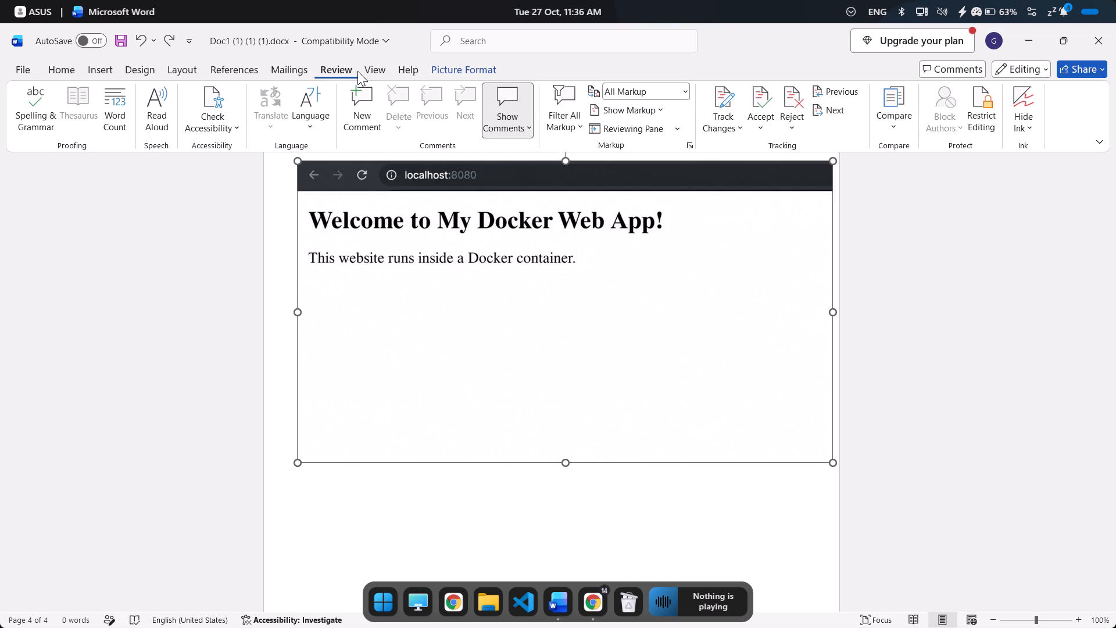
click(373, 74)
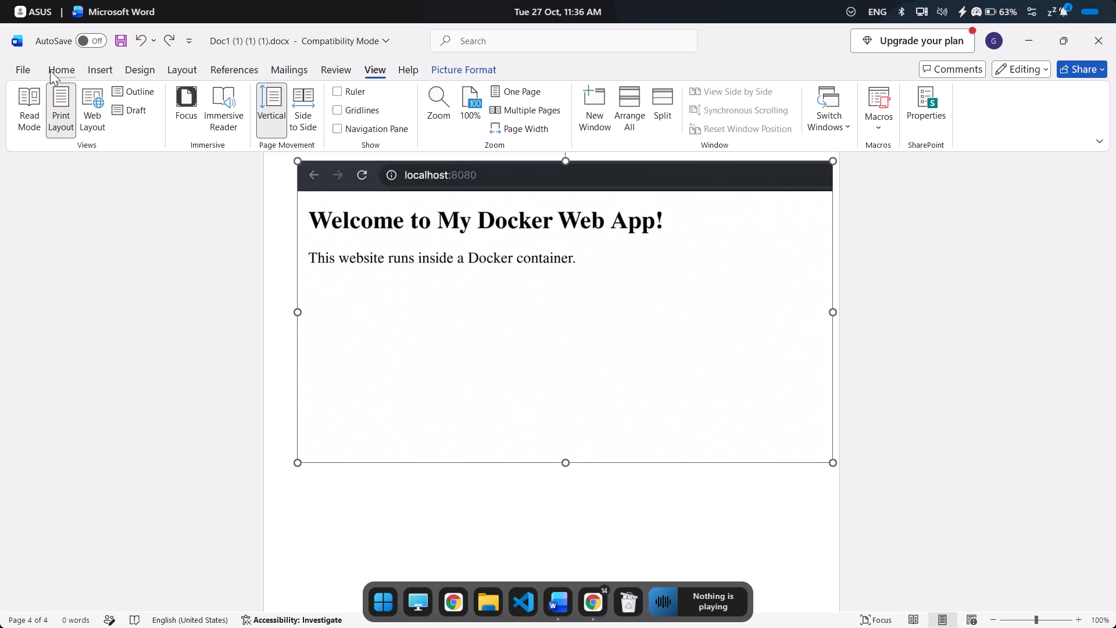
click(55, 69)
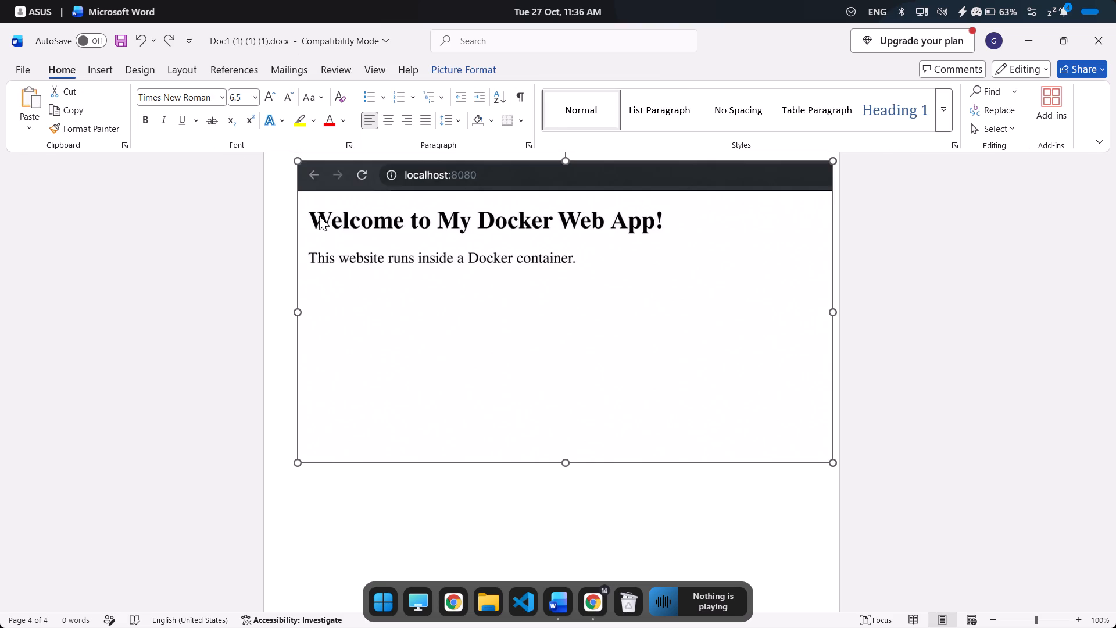
Crop away the empty lower part of the localhost:8080 screenshot, leaving a small margin below its line of text.
click(362, 258)
right_click(362, 258)
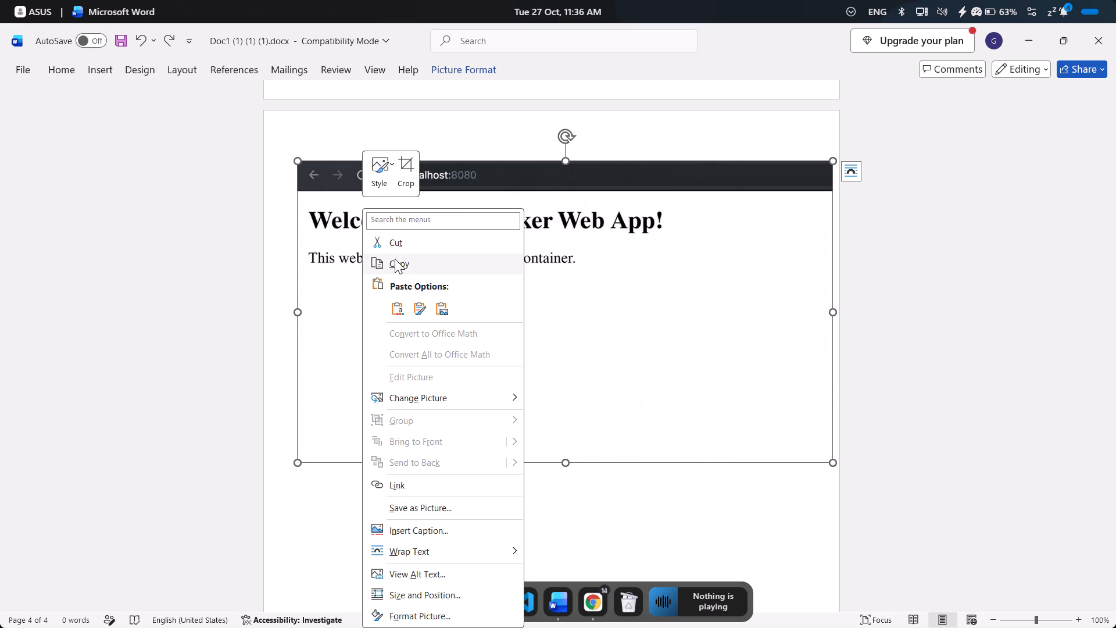
click(407, 176)
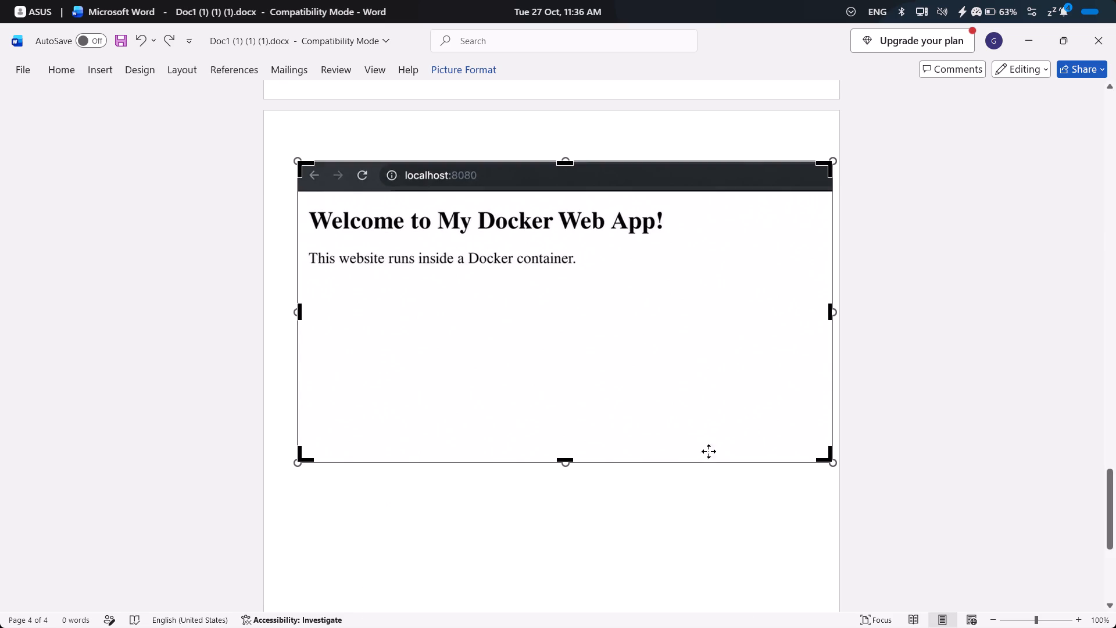
drag(566, 460, 565, 444)
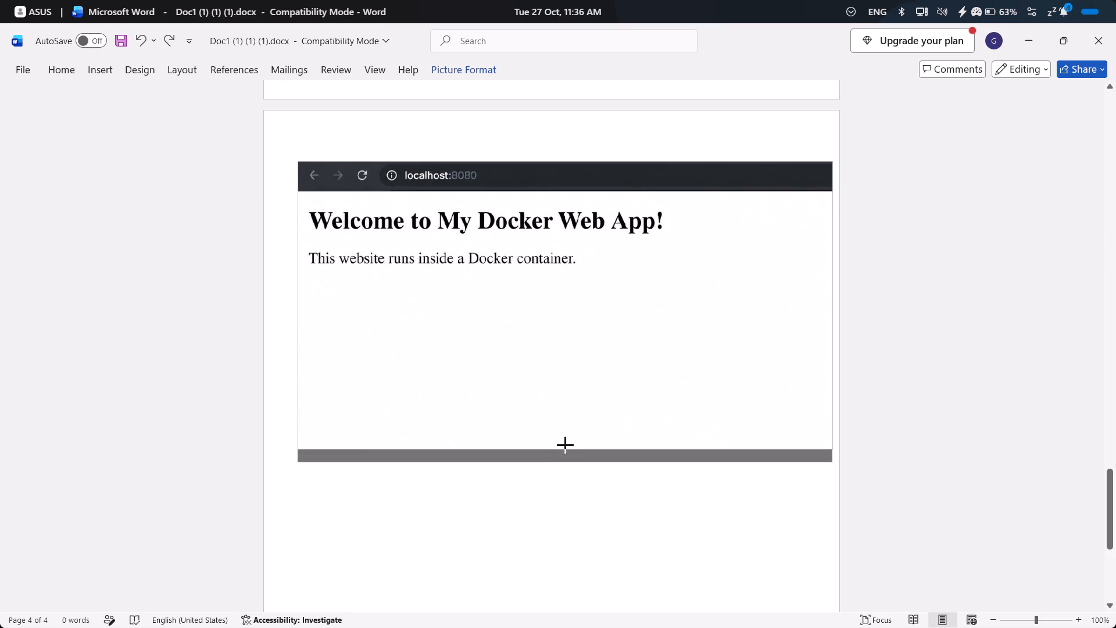
drag(565, 444, 559, 317)
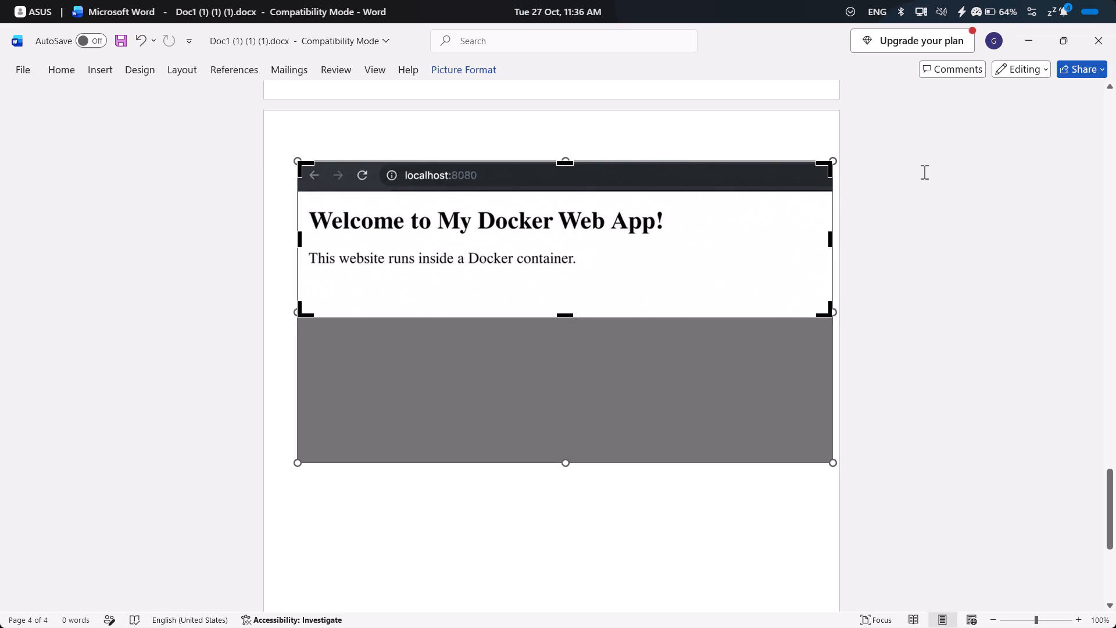
click(921, 173)
Move the cropped localhost:8080 screenshot up to the end of the Docker service status screenshot on the preceding page.
click(687, 235)
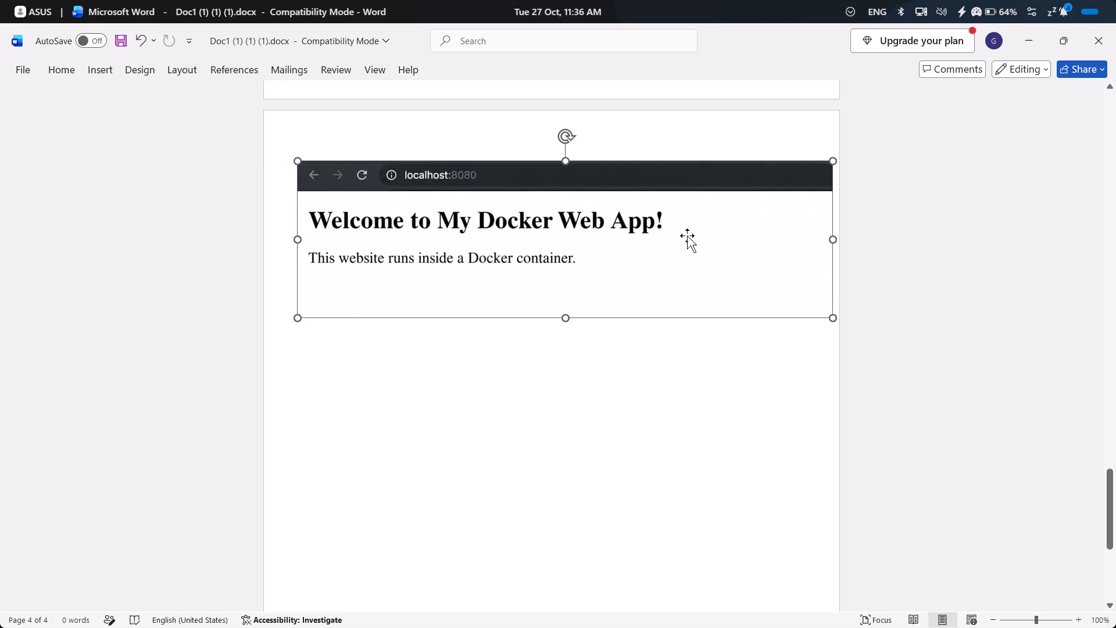
drag(649, 238, 692, 206)
scroll(692, 206, up, 4)
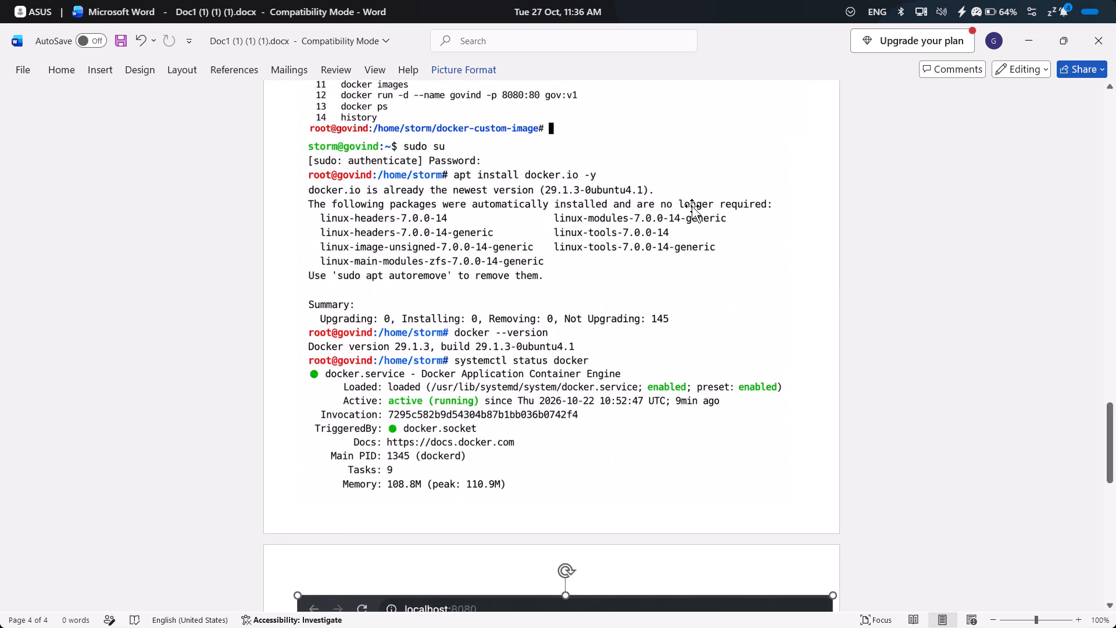
scroll(692, 206, down, 2)
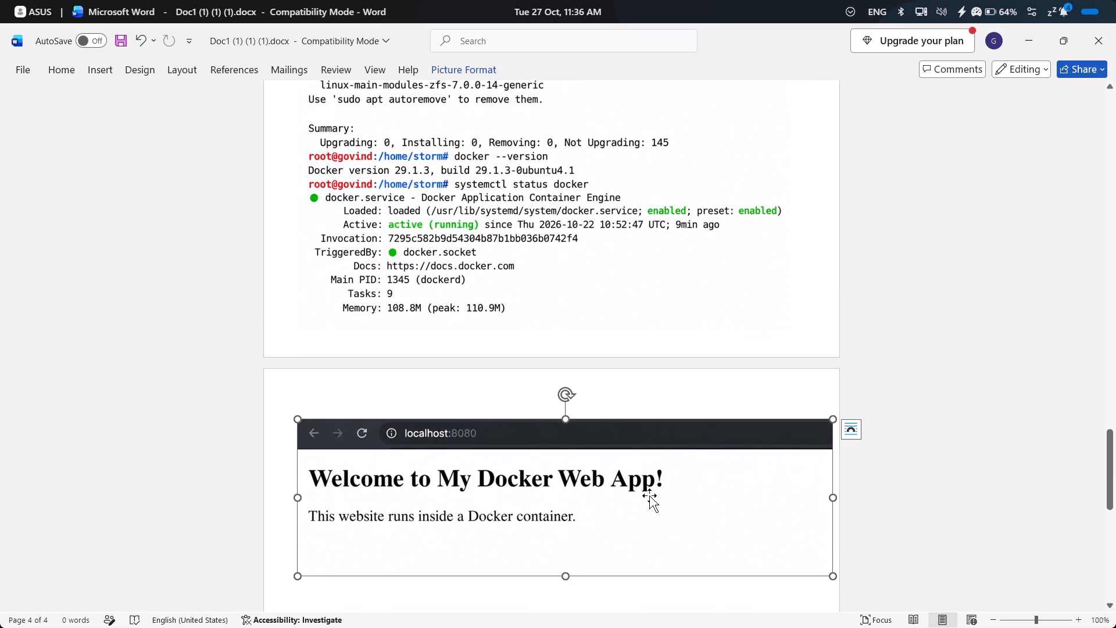
drag(649, 494, 804, 395)
scroll(803, 381, down, 1)
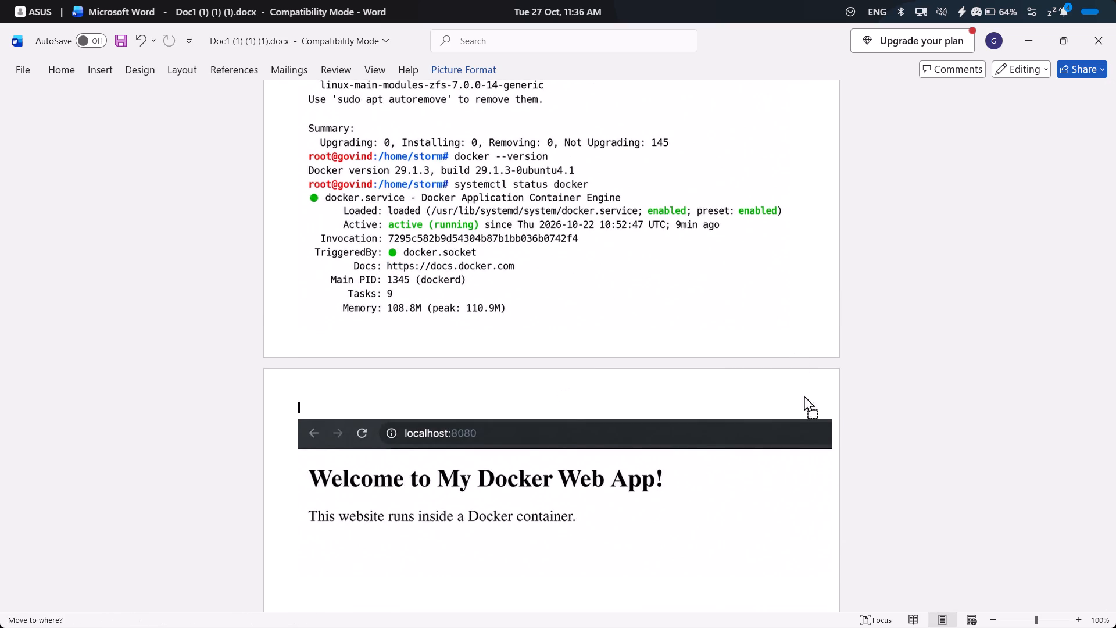
scroll(804, 395, down, 1)
drag(804, 395, 779, 0)
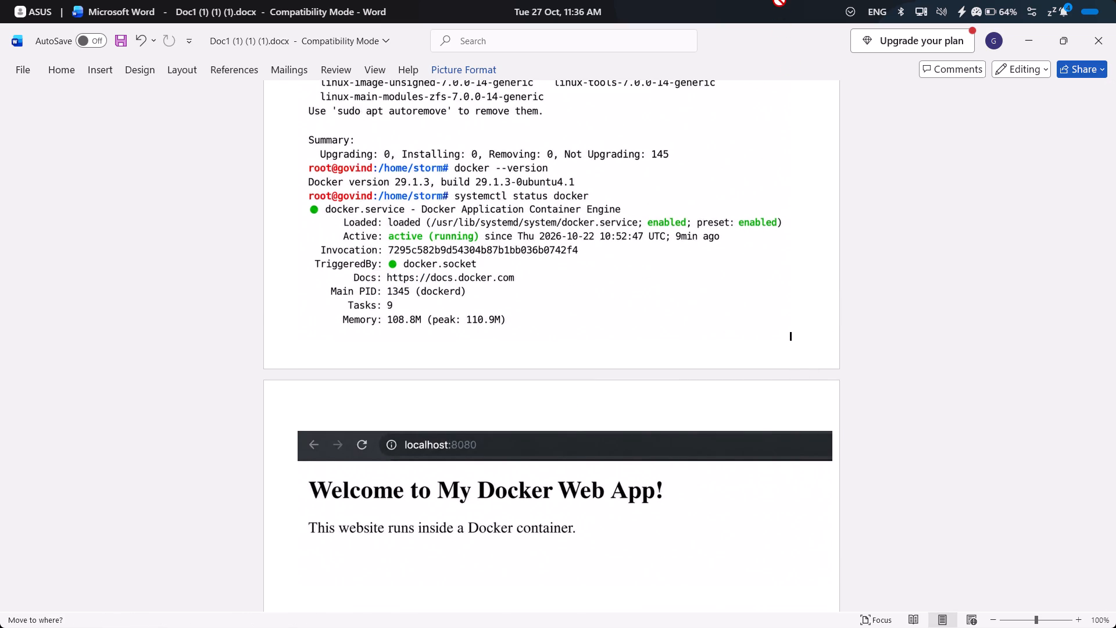
drag(779, 0, 695, 0)
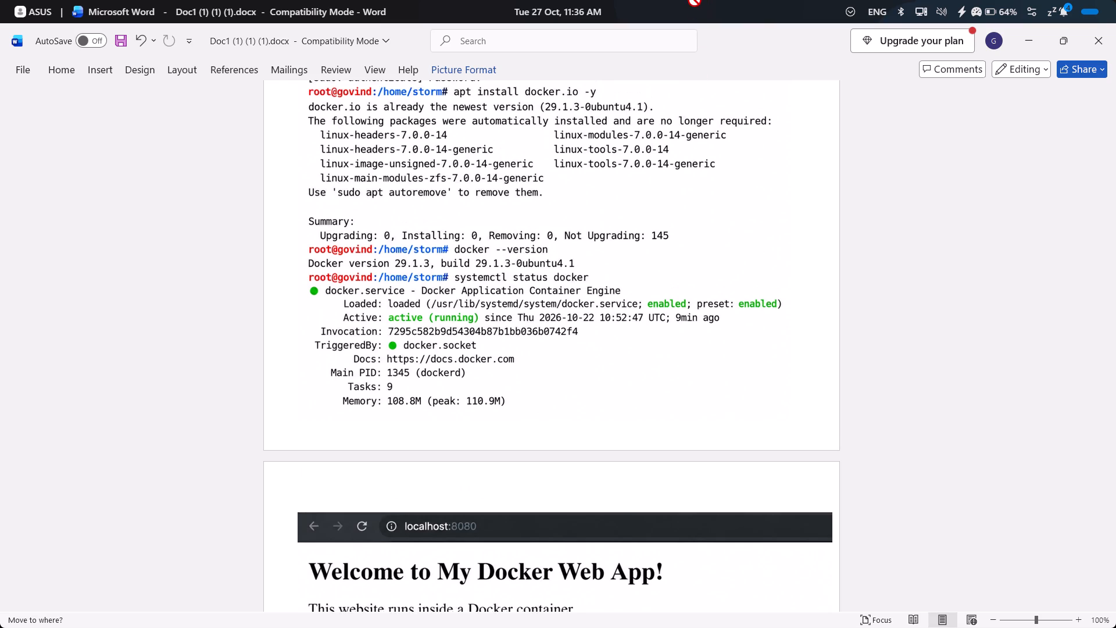
drag(695, 0, 736, 0)
drag(736, 0, 749, 397)
drag(749, 397, 752, 414)
Examine the order, placement and blank gaps of the screenshots across all pages of the document.
scroll(752, 414, up, 7)
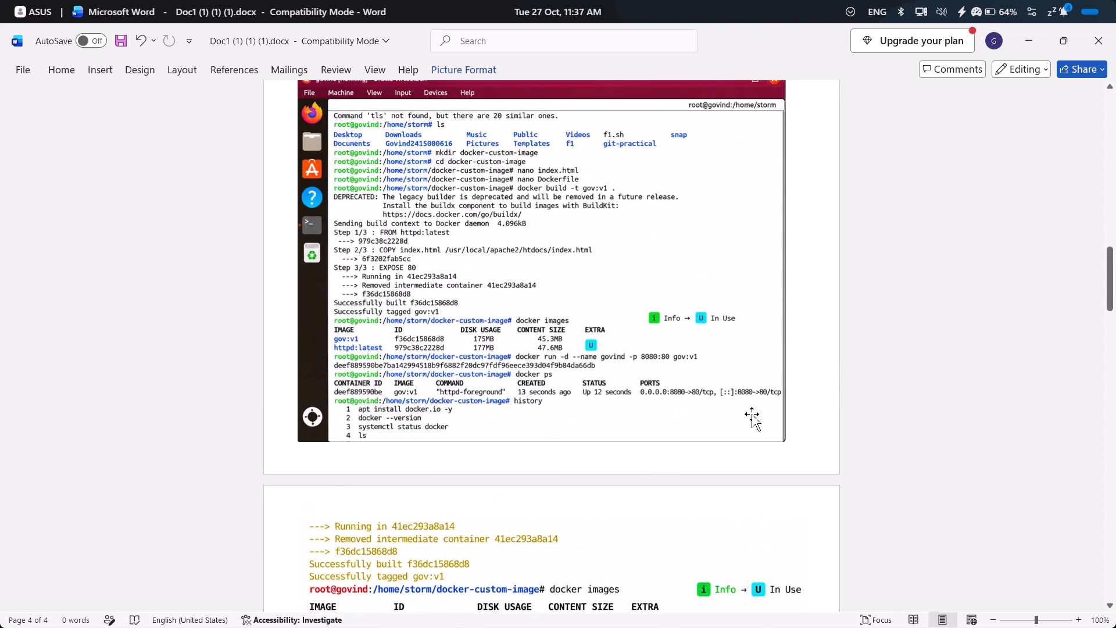
scroll(752, 414, up, 15)
scroll(752, 414, down, 1)
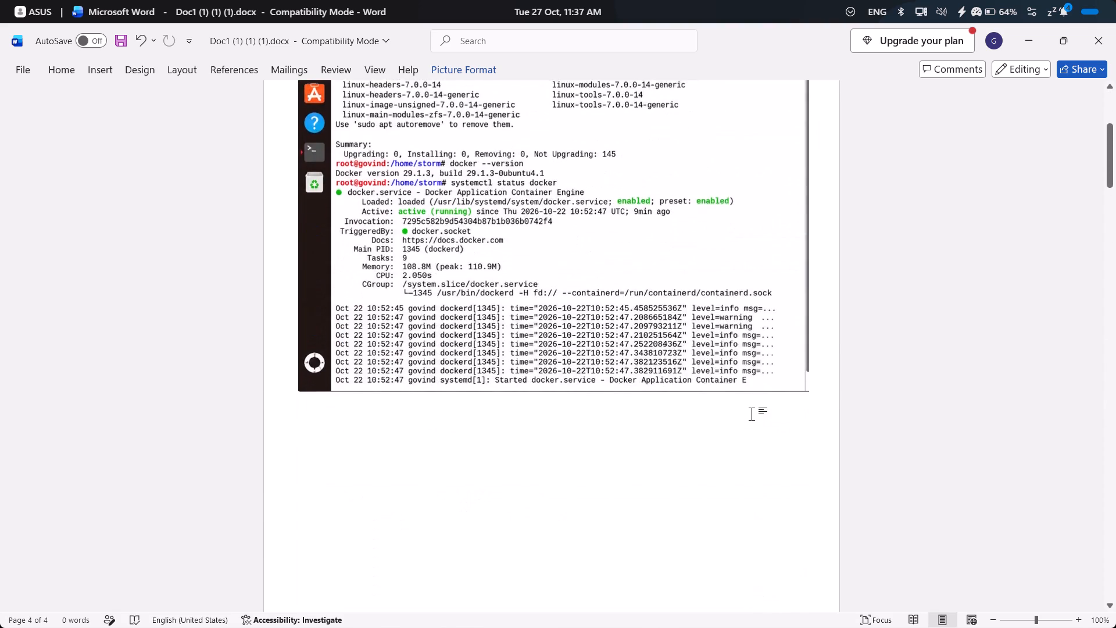
scroll(752, 414, down, 2)
scroll(752, 414, up, 1)
scroll(752, 414, down, 18)
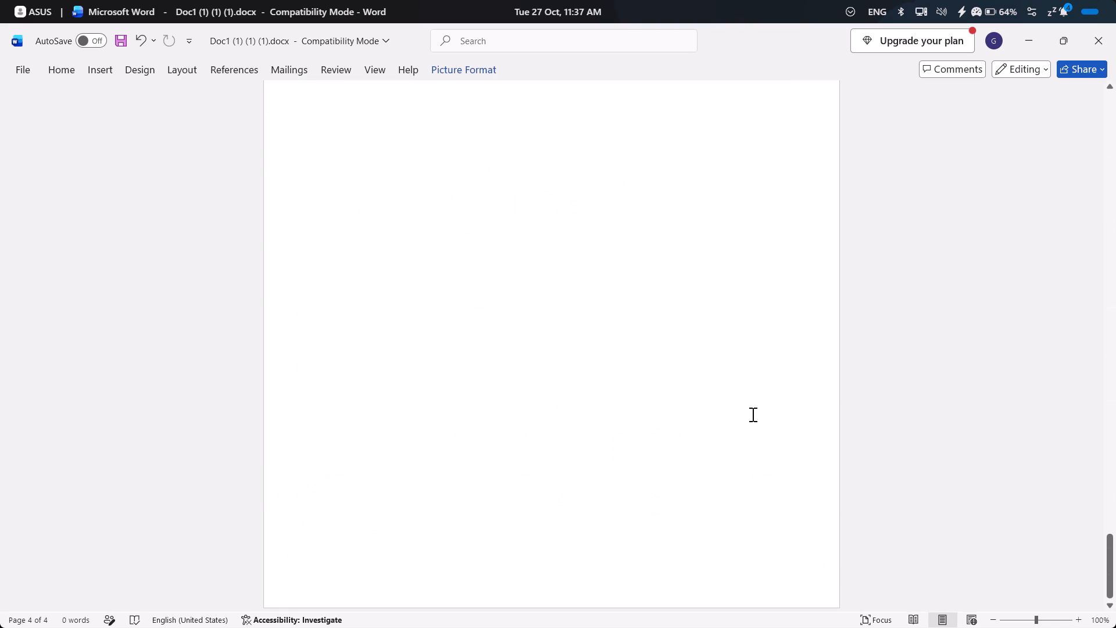
scroll(752, 414, up, 9)
scroll(752, 414, down, 1)
scroll(752, 414, up, 2)
scroll(752, 414, down, 1)
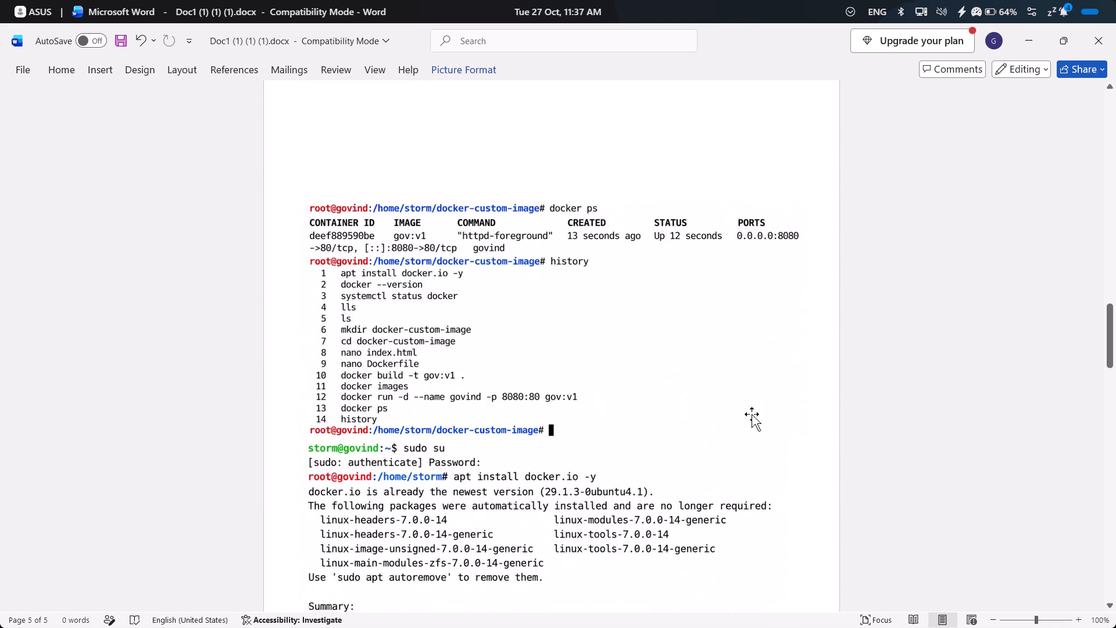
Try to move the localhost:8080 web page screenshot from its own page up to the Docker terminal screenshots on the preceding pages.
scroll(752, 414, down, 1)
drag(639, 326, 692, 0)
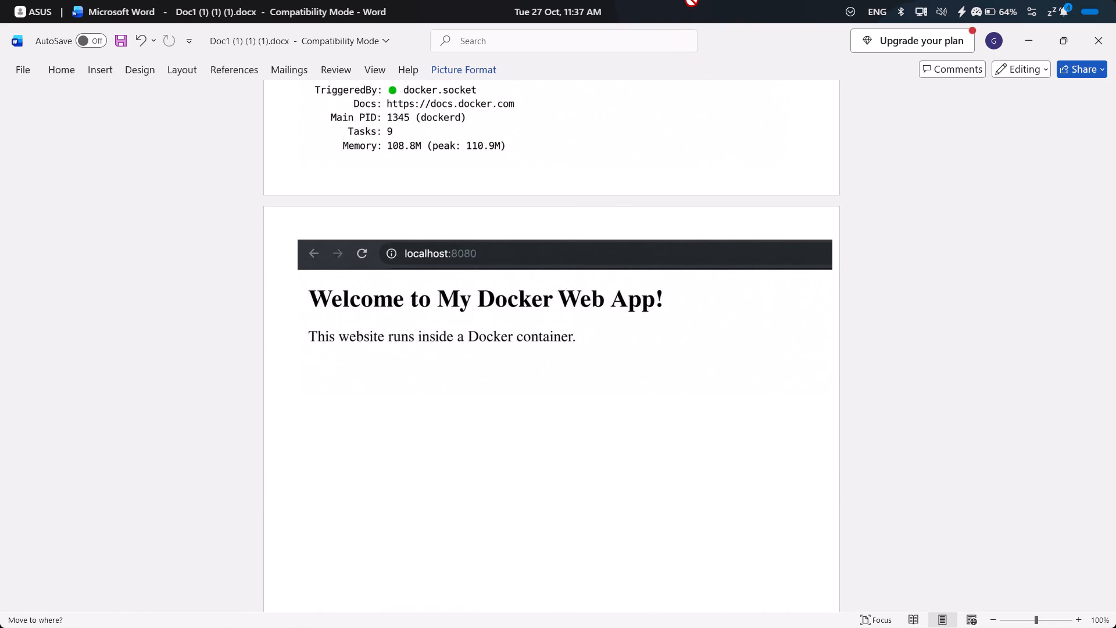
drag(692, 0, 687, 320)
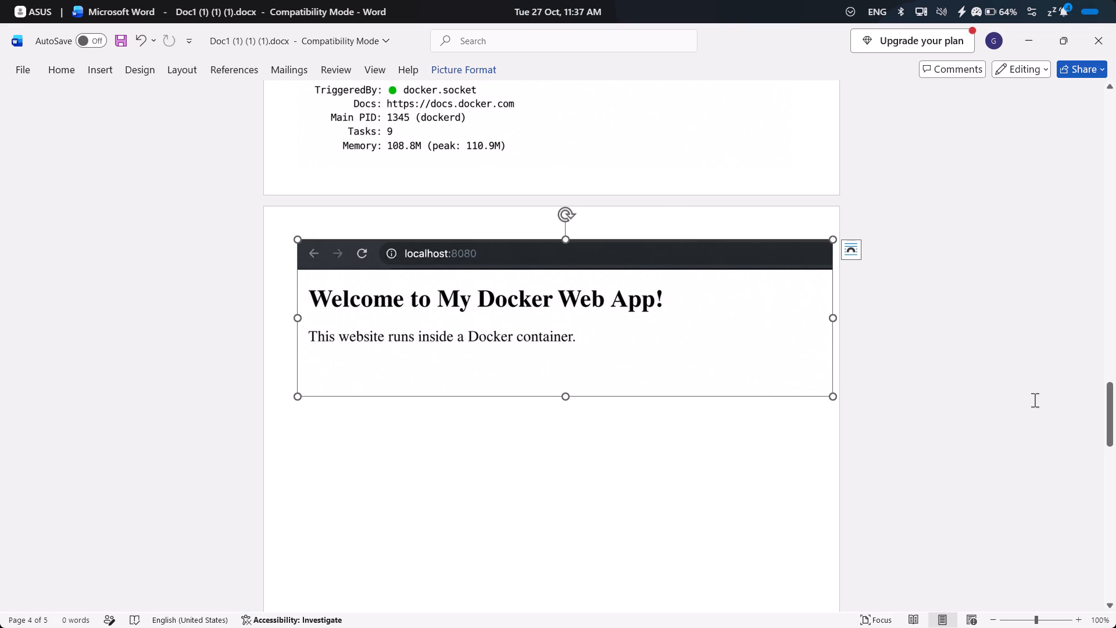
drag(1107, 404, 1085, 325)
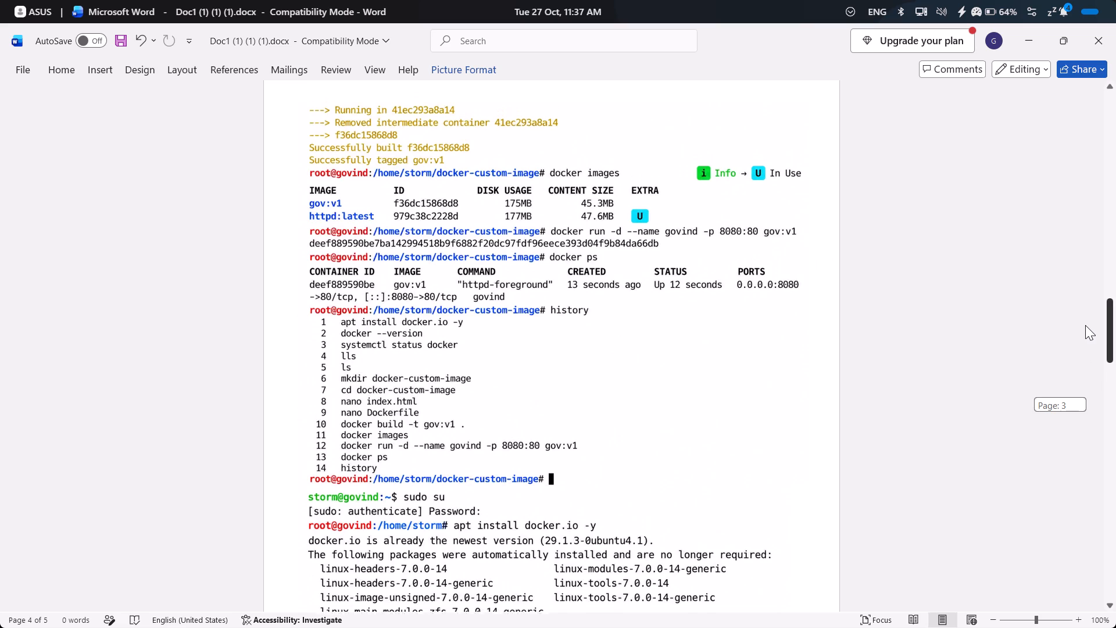
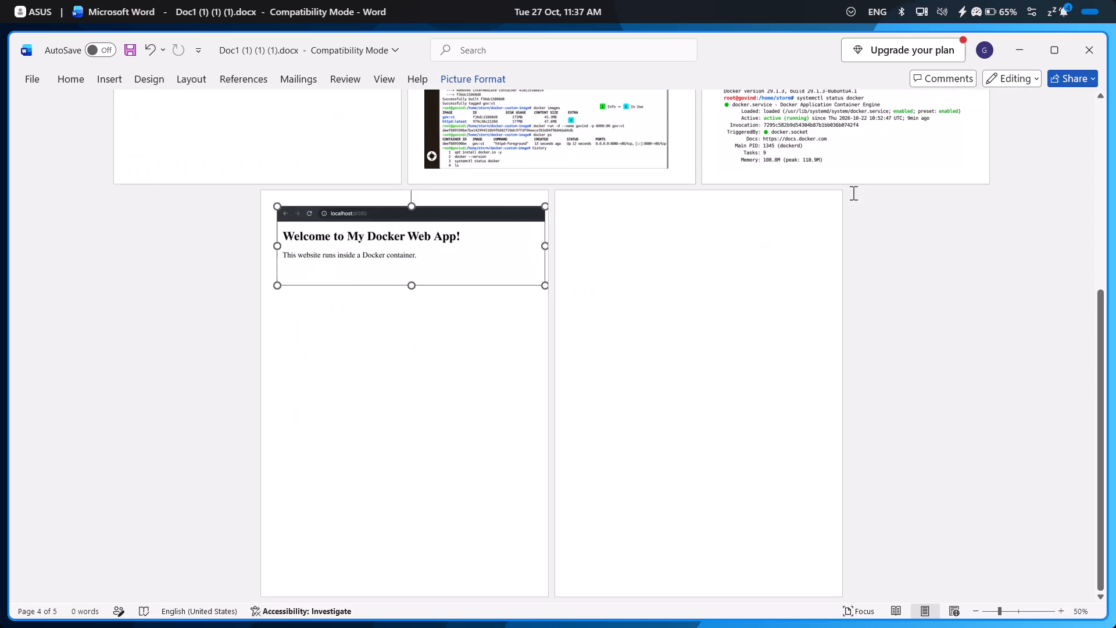
Move the terminal screenshot showing the Docker installation and service status lower on the first page, below the Dockerfile screenshot.
ctrl+scroll(852, 192, down, 1)
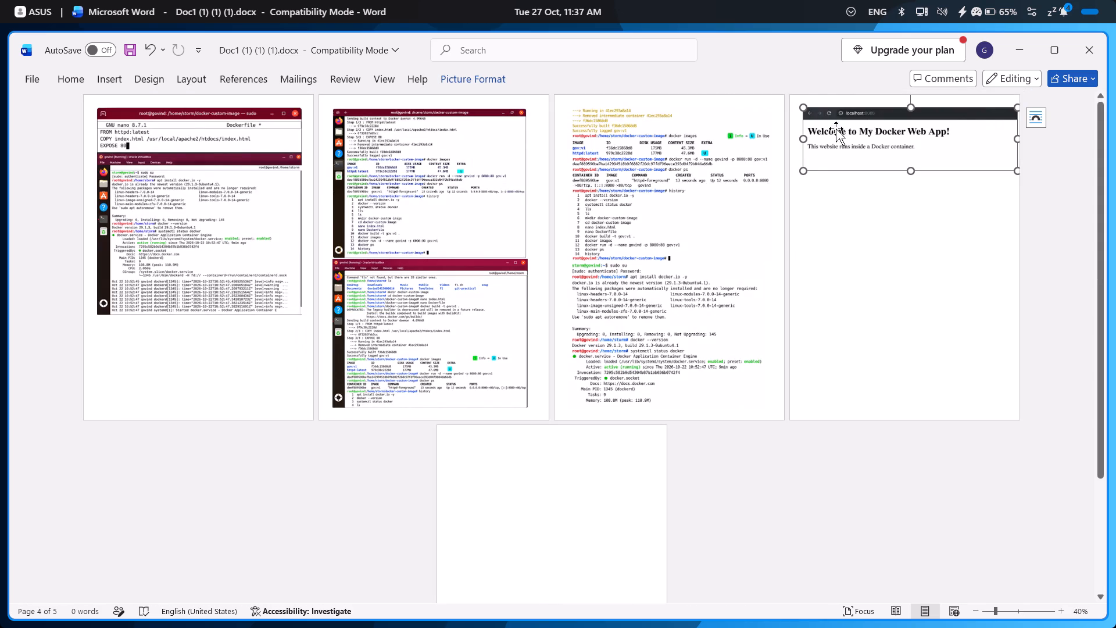
drag(177, 220, 173, 307)
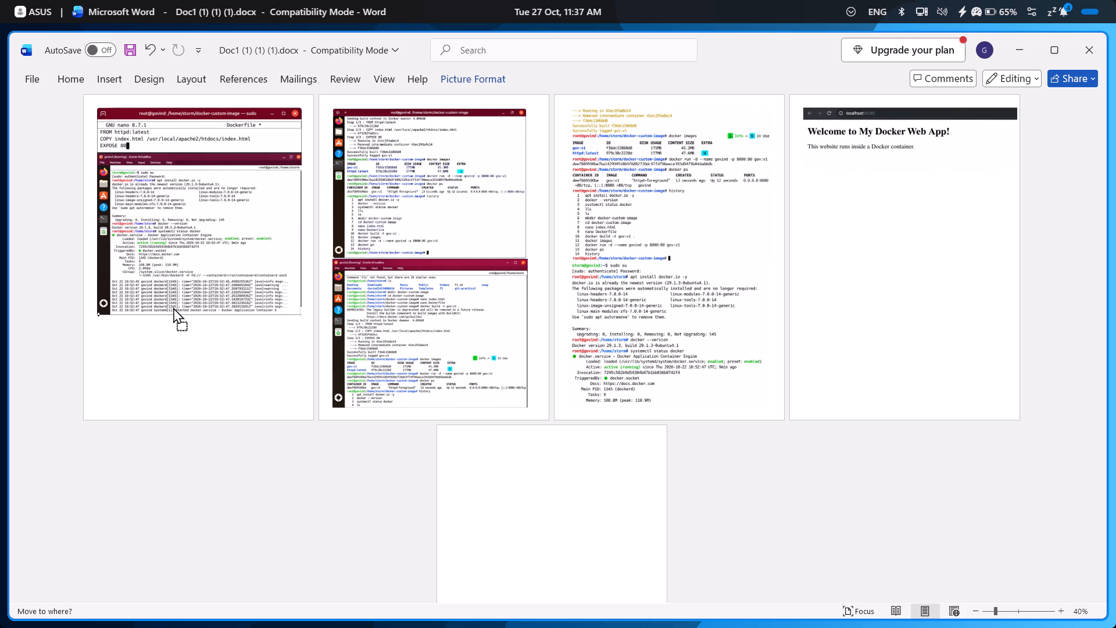
Move the localhost:8080 web page screenshot from the fourth page to the top of the first page, above the Dockerfile screenshot.
drag(173, 307, 171, 339)
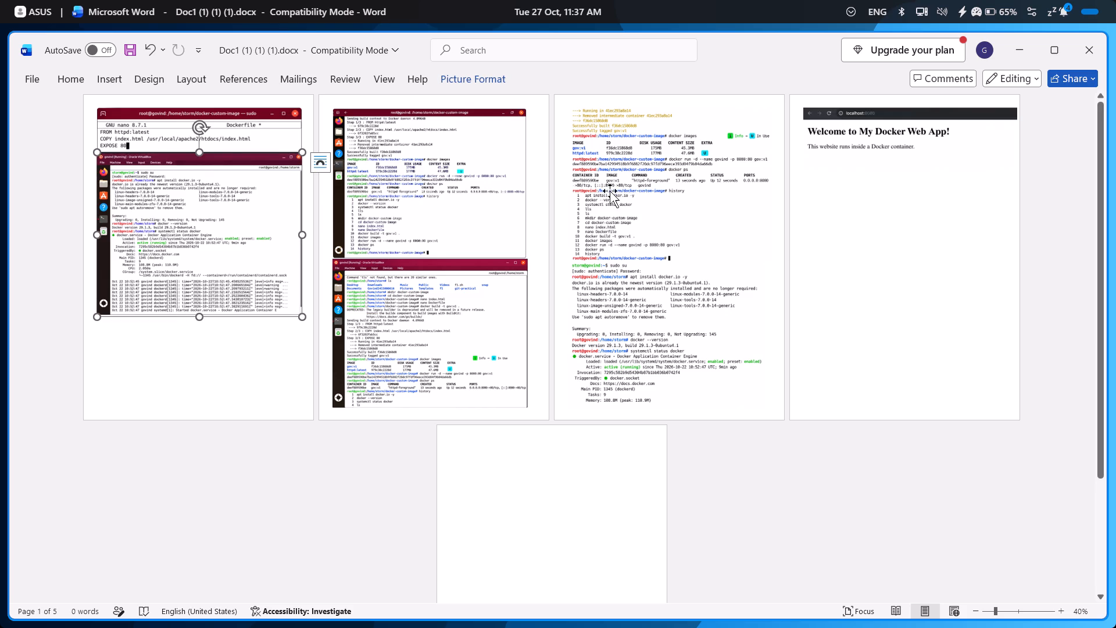
drag(863, 137, 212, 149)
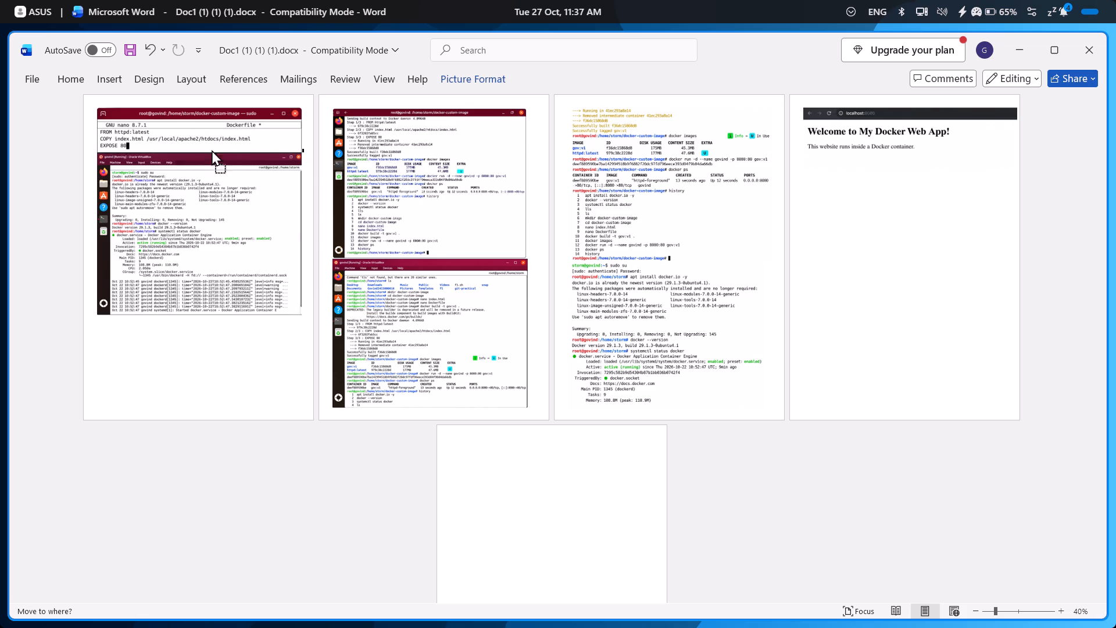
drag(212, 149, 203, 348)
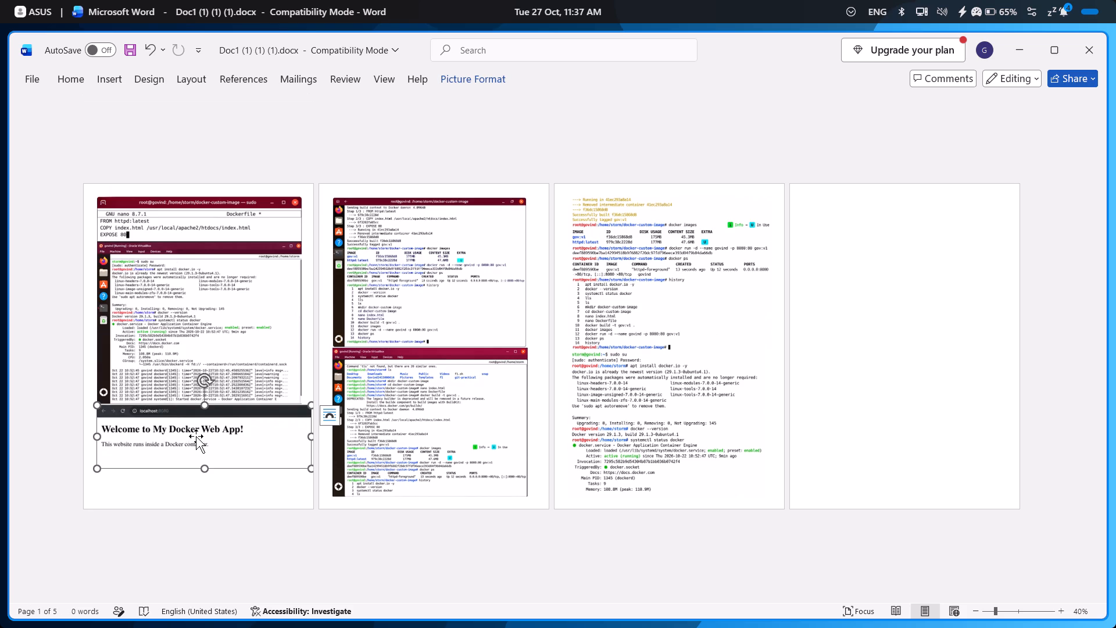
drag(196, 436, 101, 186)
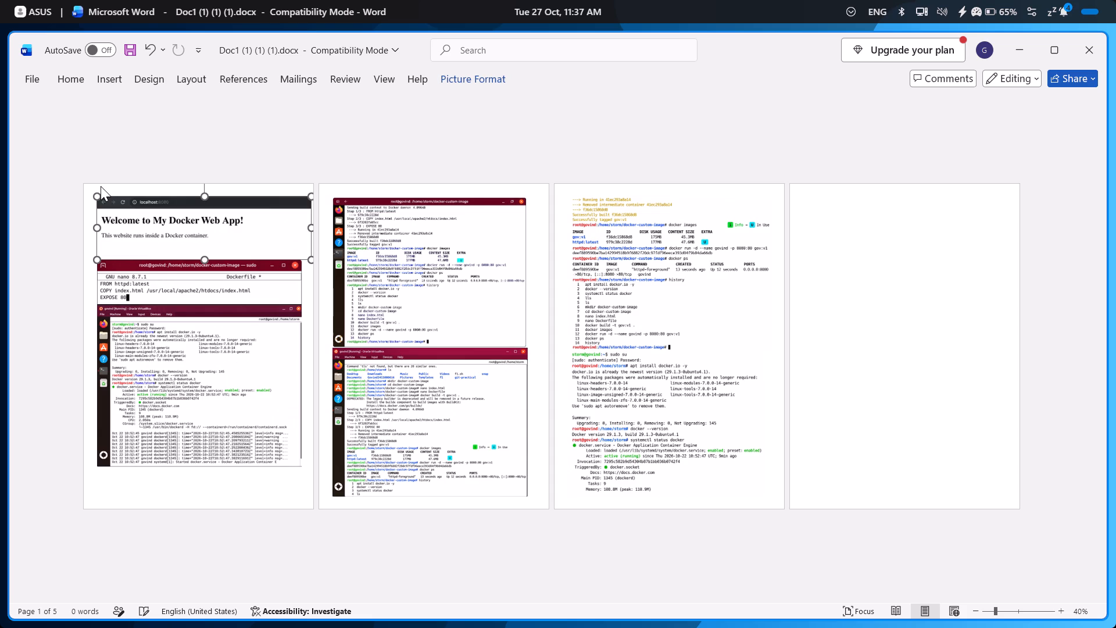
Shrink the localhost:8080 screenshot proportionally so its width matches the terminal screenshots below it on the first page.
click(276, 251)
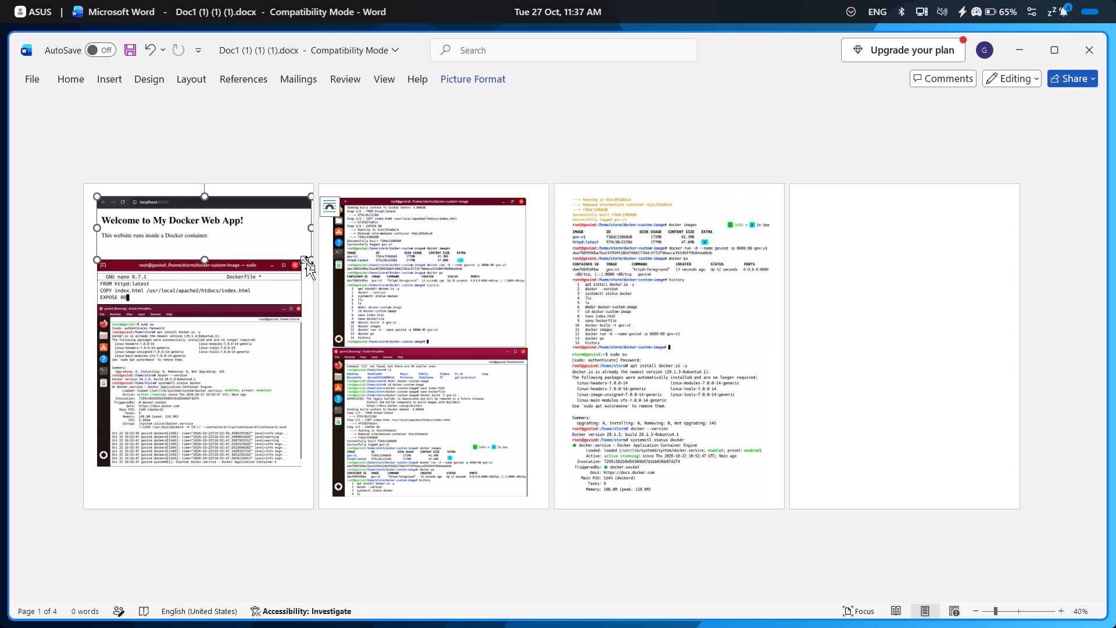
drag(311, 256, 294, 251)
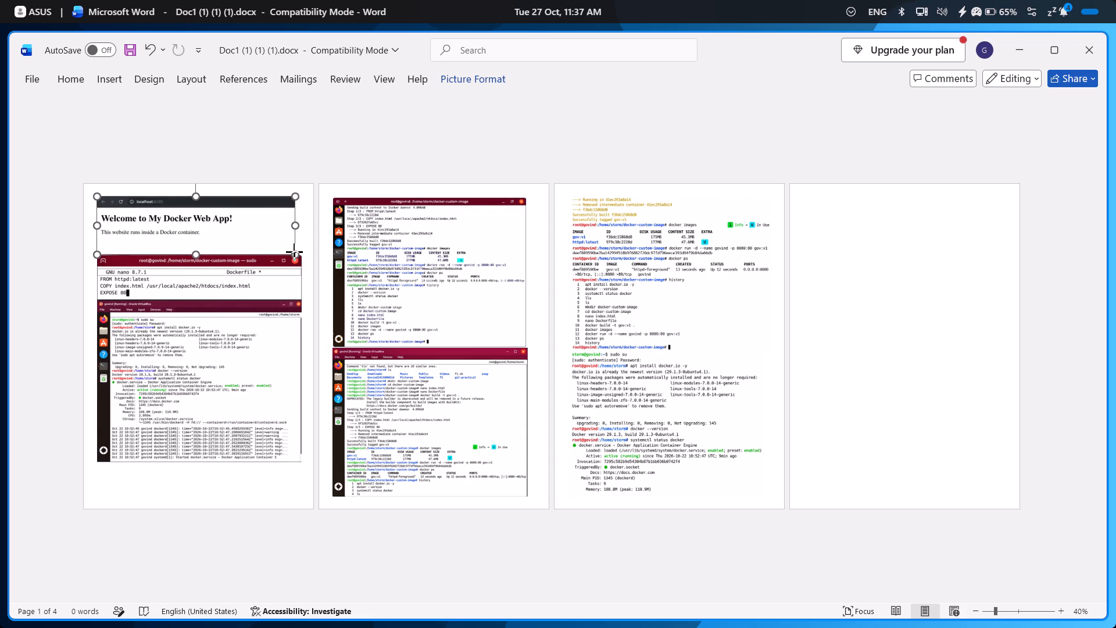
drag(294, 251, 302, 251)
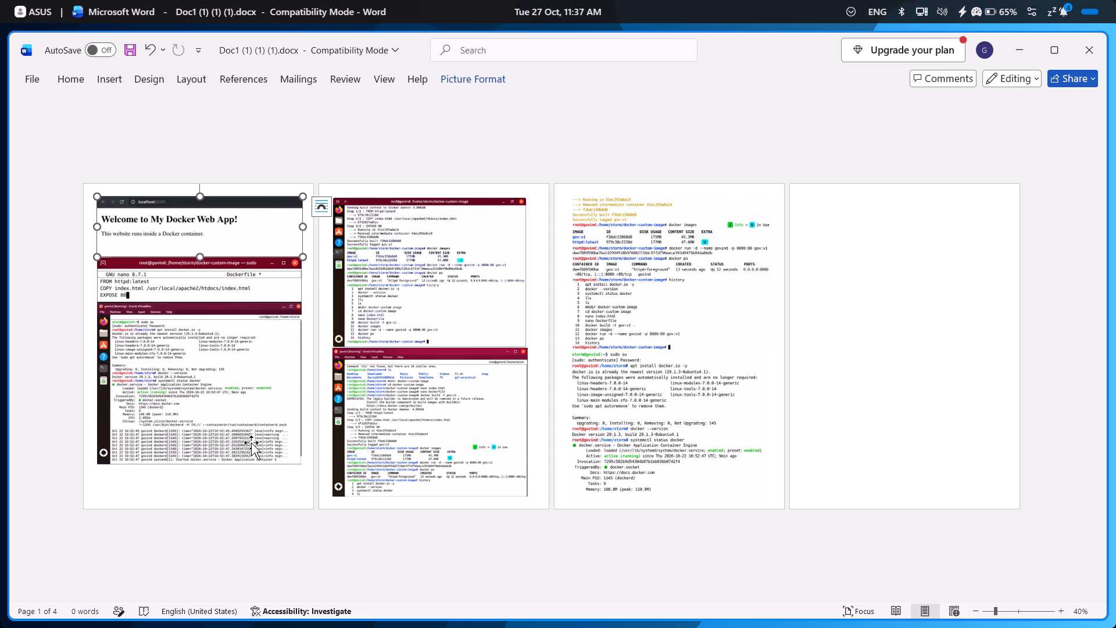
click(237, 496)
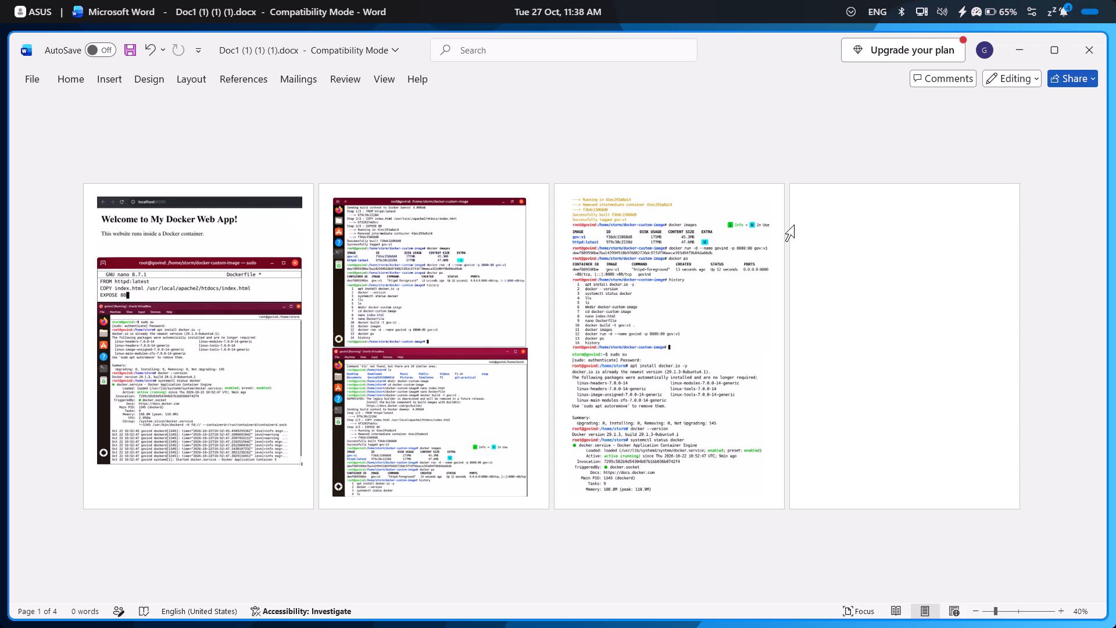
Examine the rearranged pages at a larger zoom, checking the screenshots and the blank space at the document's end.
ctrl+scroll(798, 217, up, 5)
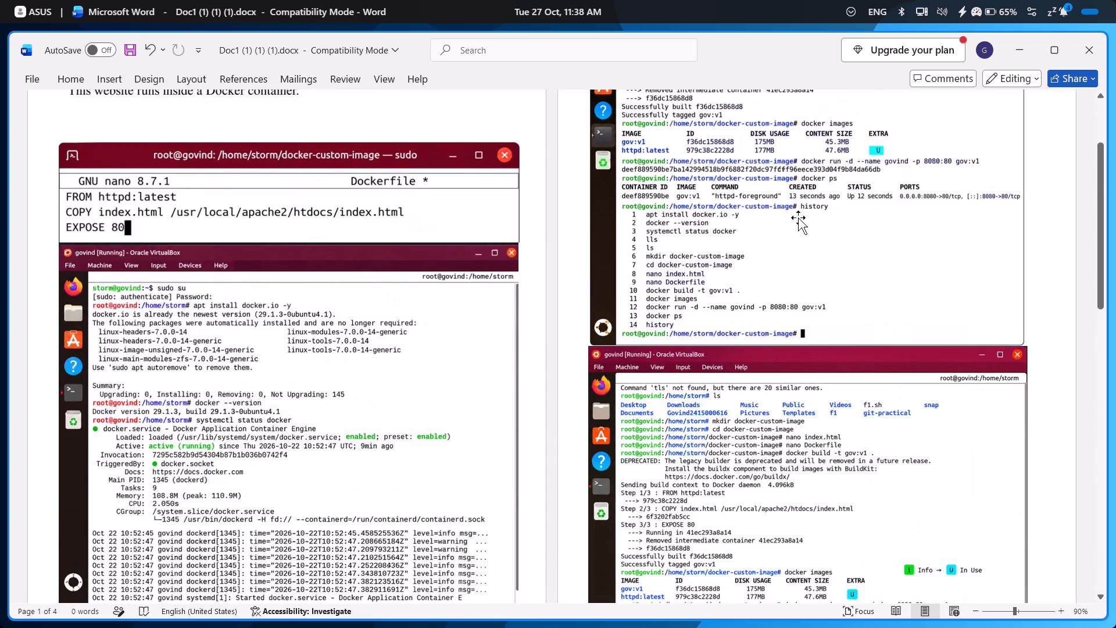
ctrl+scroll(798, 217, up, 2)
scroll(798, 217, down, 14)
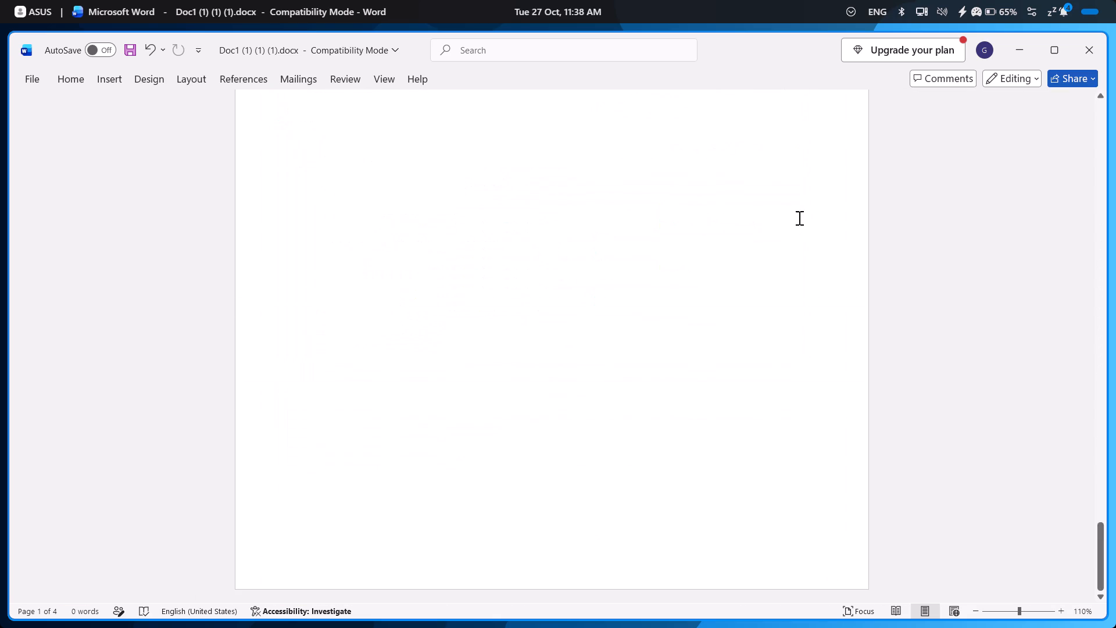
scroll(798, 217, up, 6)
scroll(798, 217, down, 1)
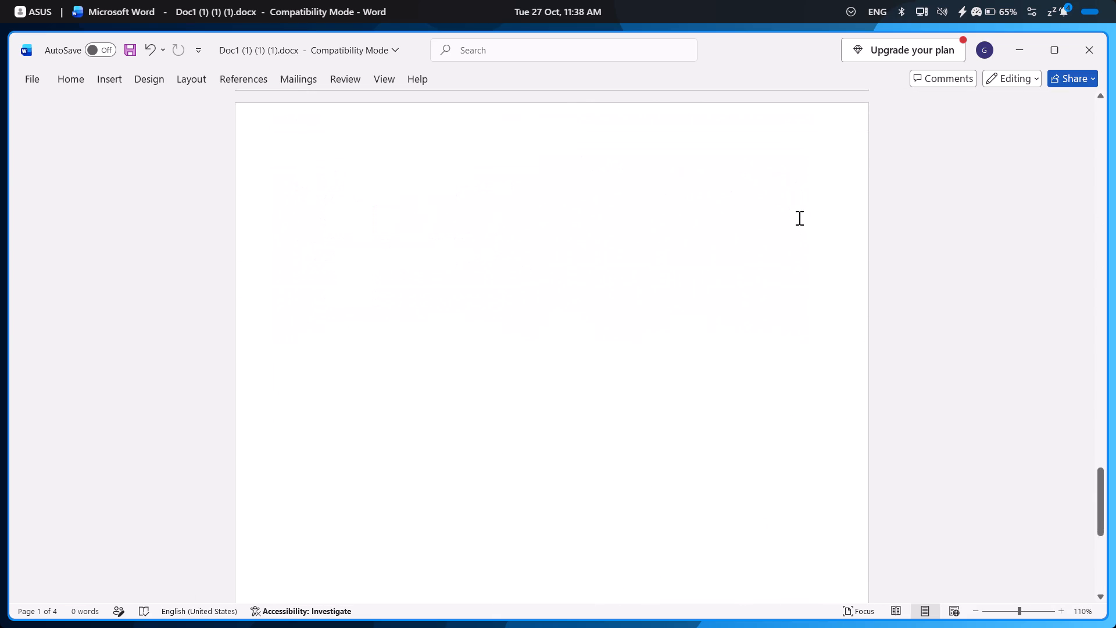
scroll(798, 217, down, 1)
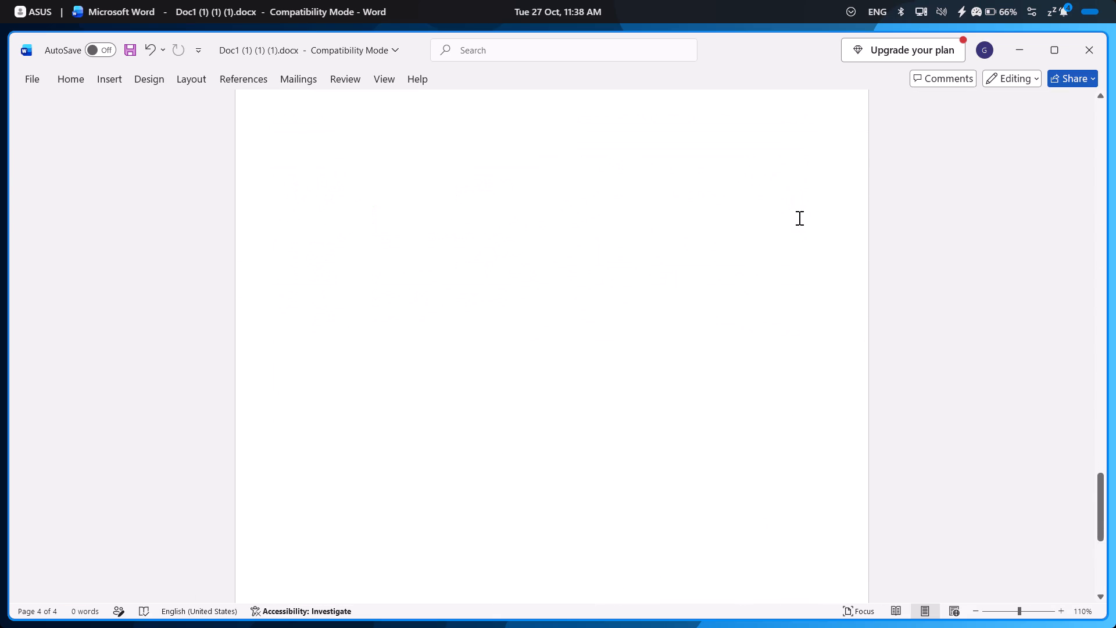
scroll(798, 217, down, 2)
scroll(757, 267, up, 6)
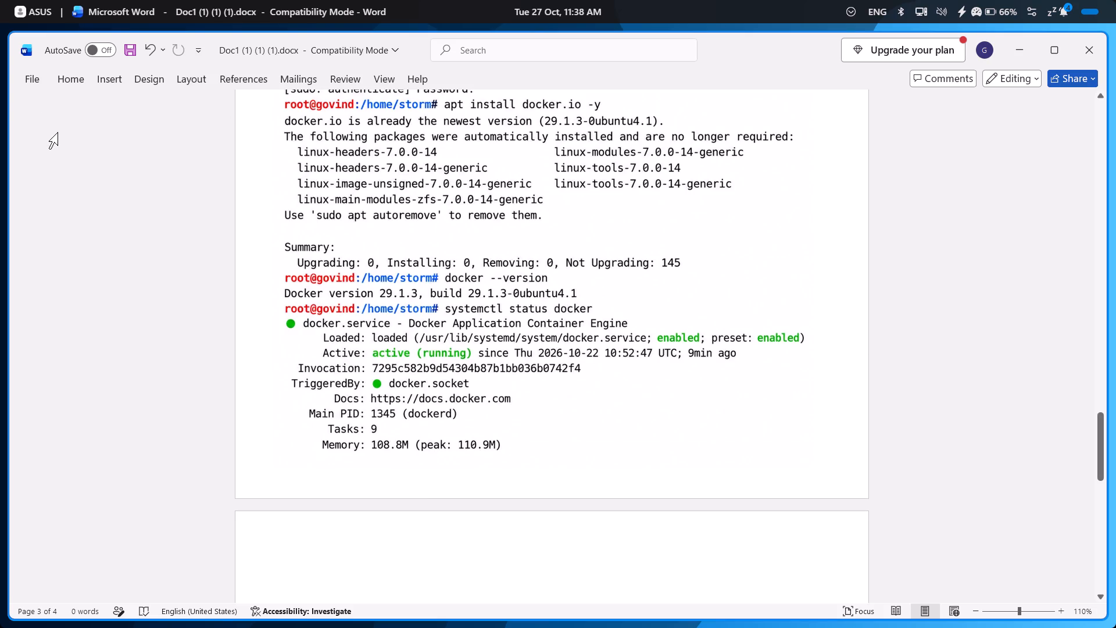
Start saving a copy of the document as a Word Document in the Downloads folder, clearing the suggested file name.
click(30, 82)
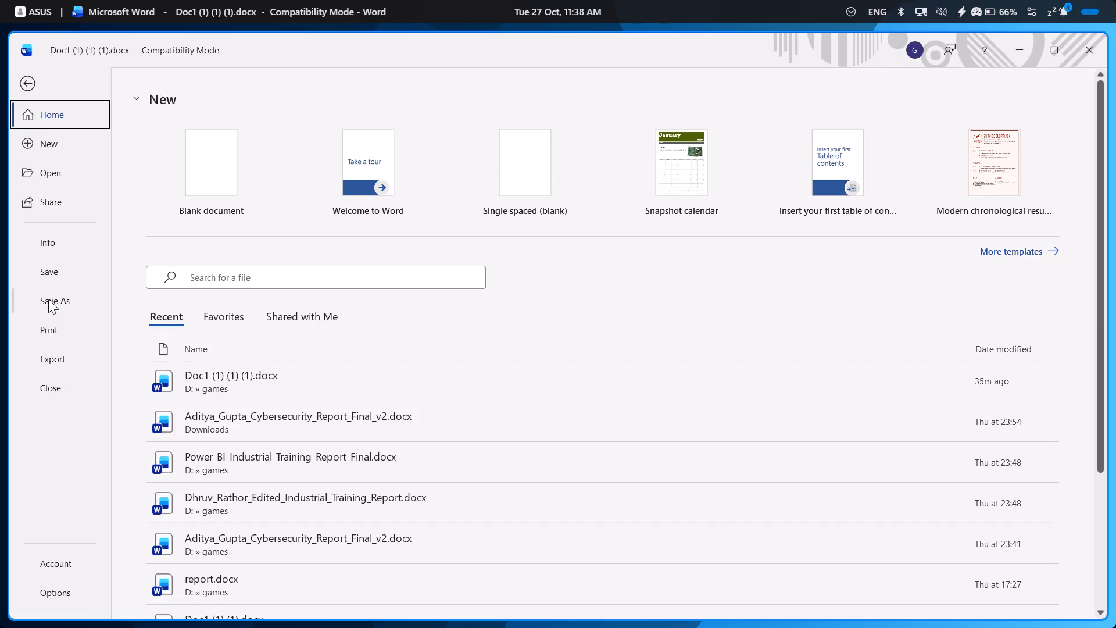
click(49, 301)
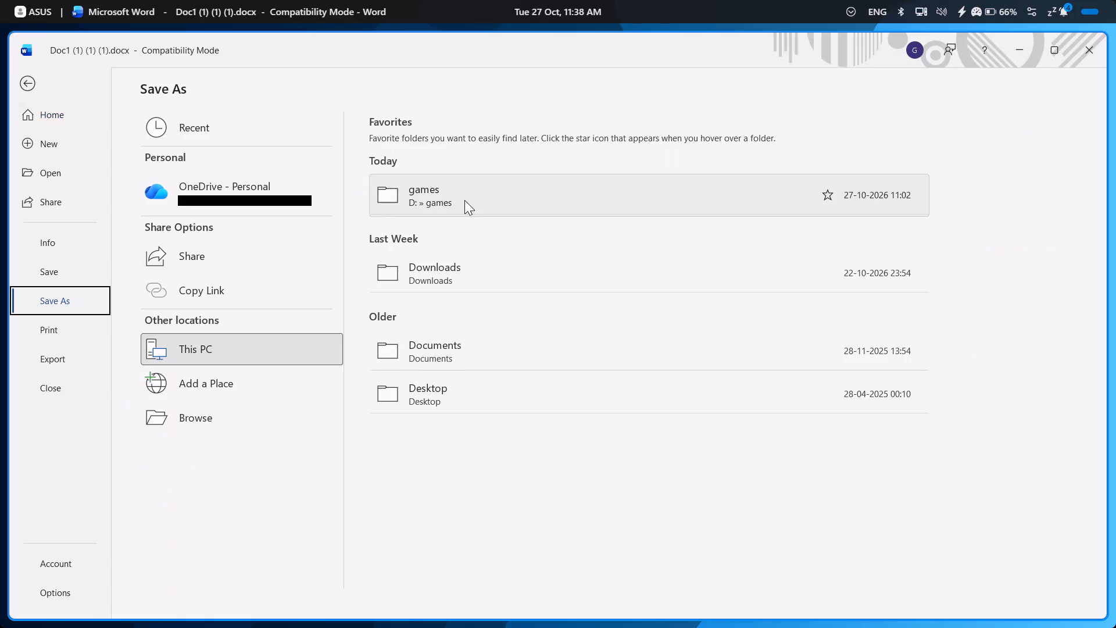
click(435, 270)
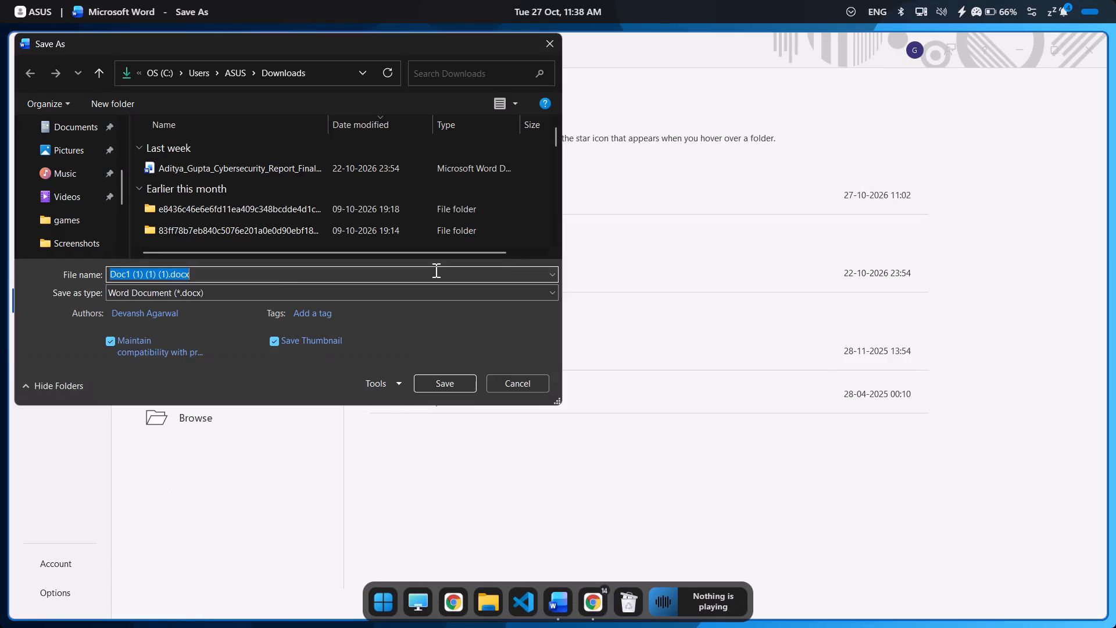
scroll(83, 156, up, 1)
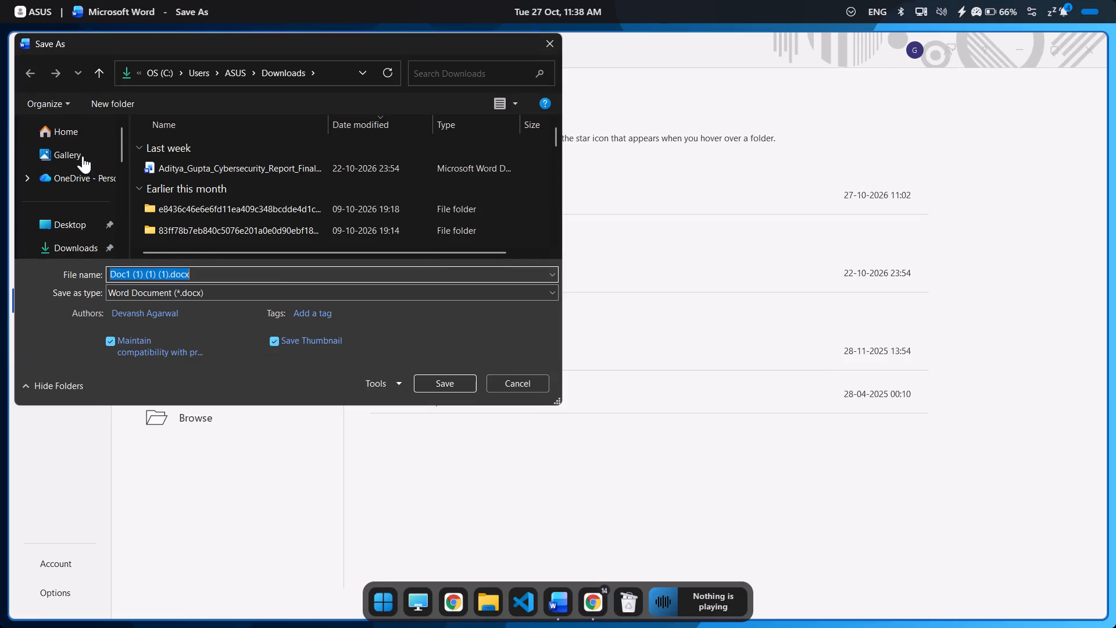
click(84, 244)
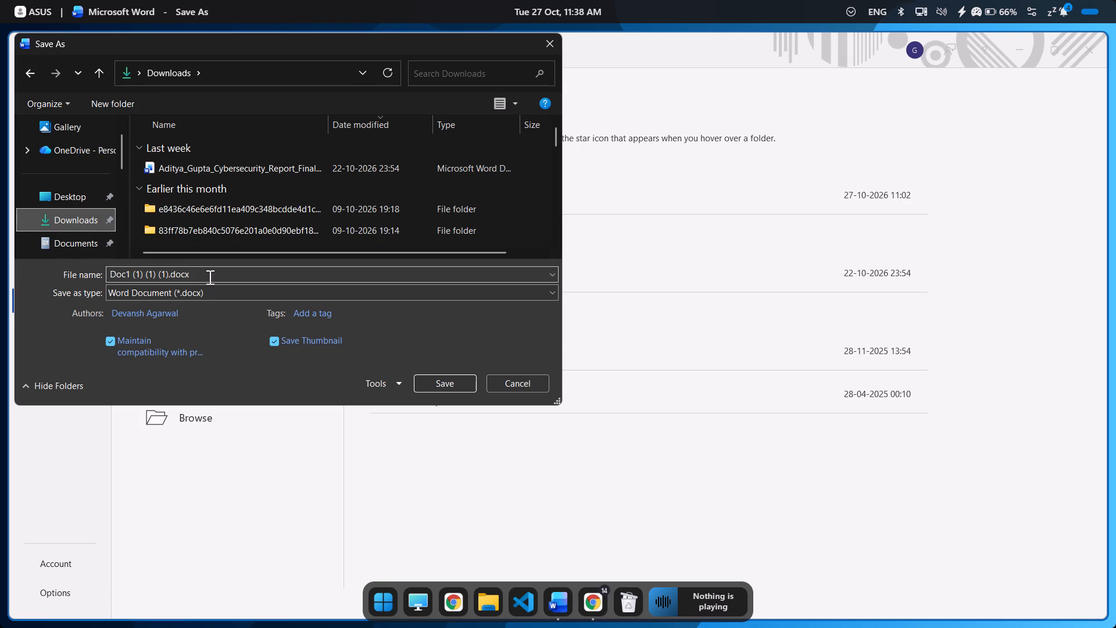
click(209, 277)
key(BackSpace)
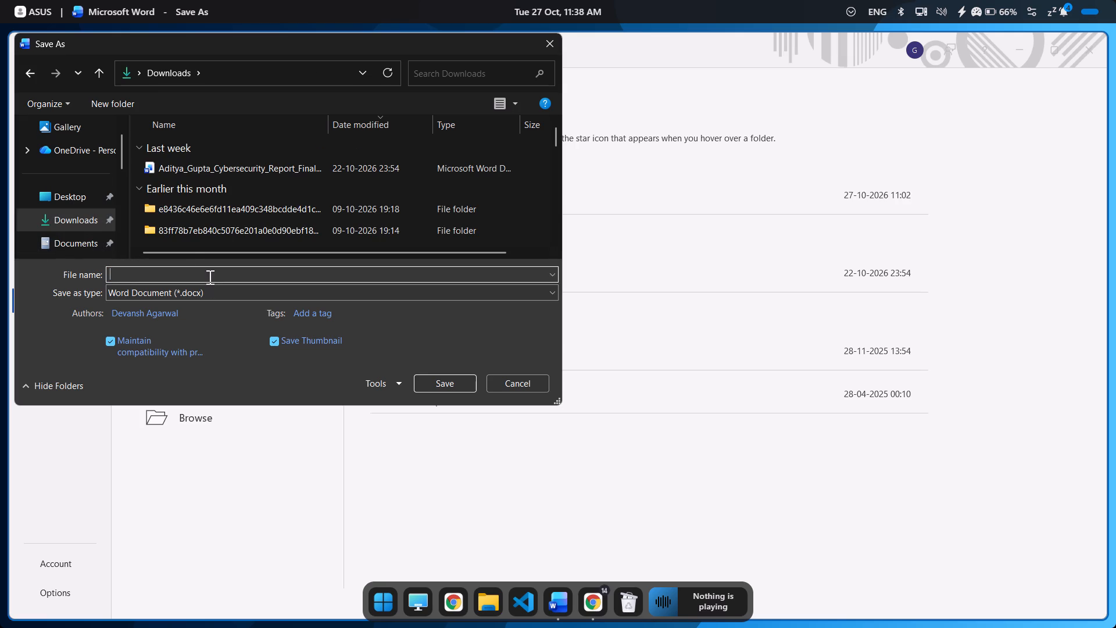
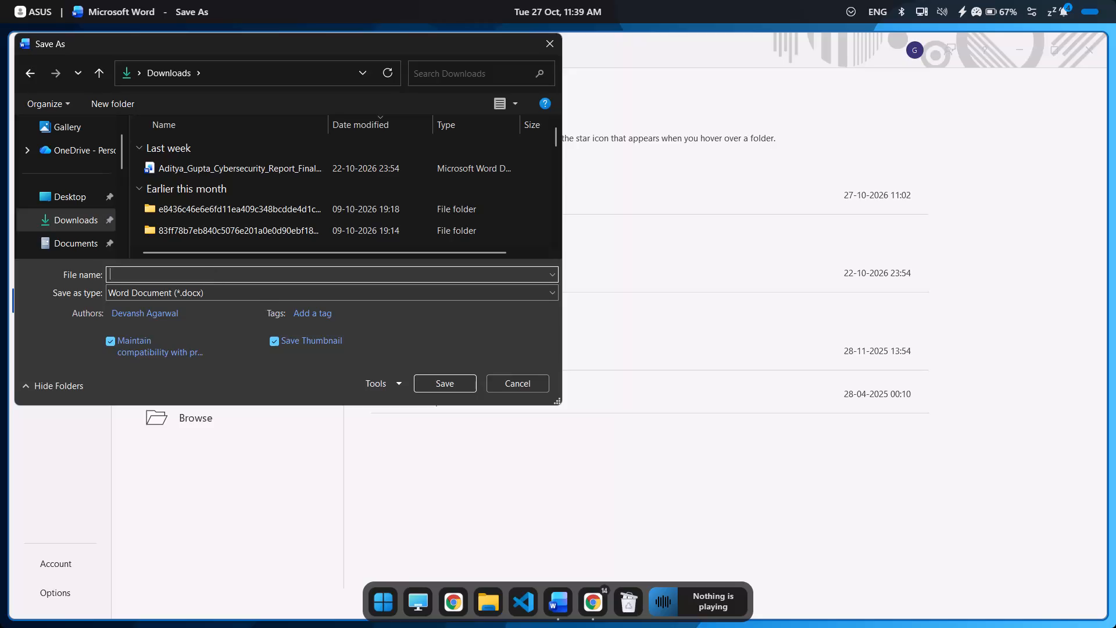
Name the copy "Experiment 6 cloud" and save it as a Word Document in Downloads.
text(xp)
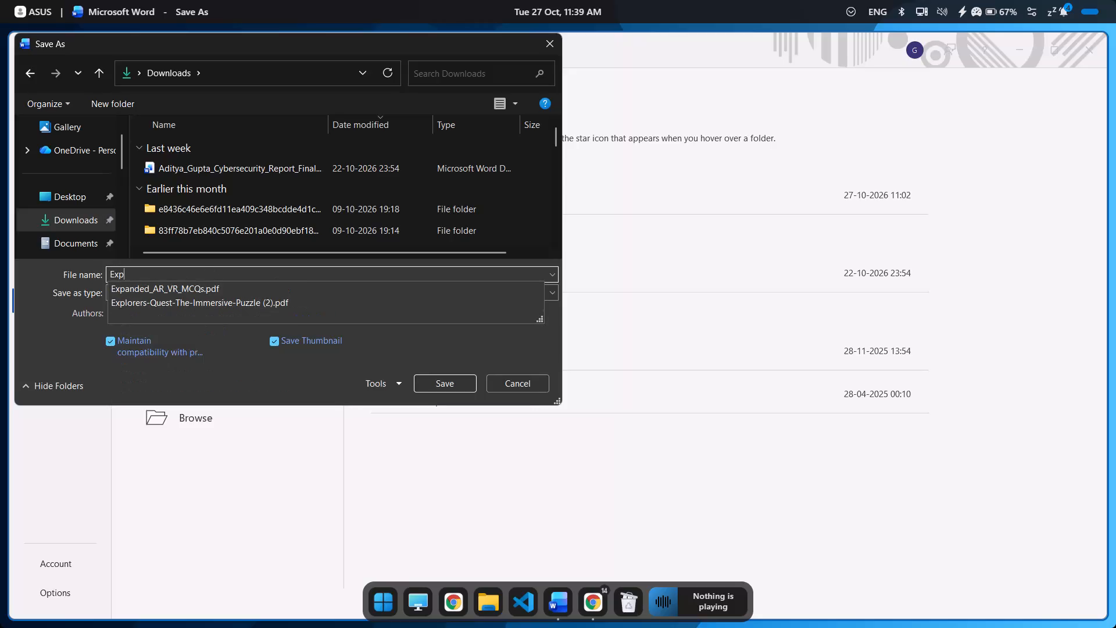
text(eriment)
key(space)
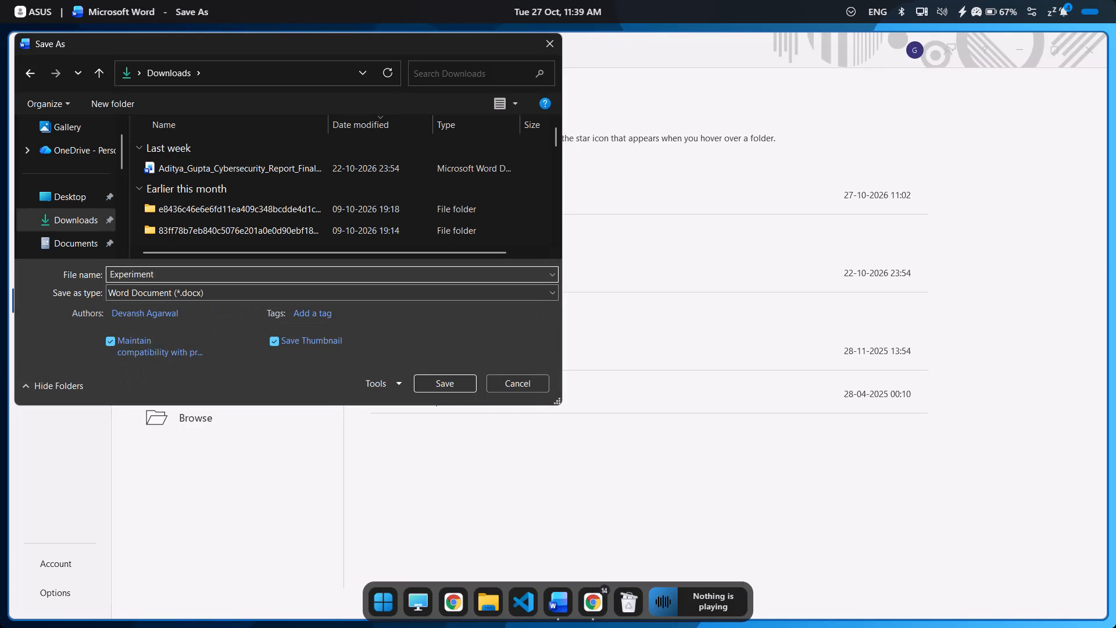
text(6 cloud)
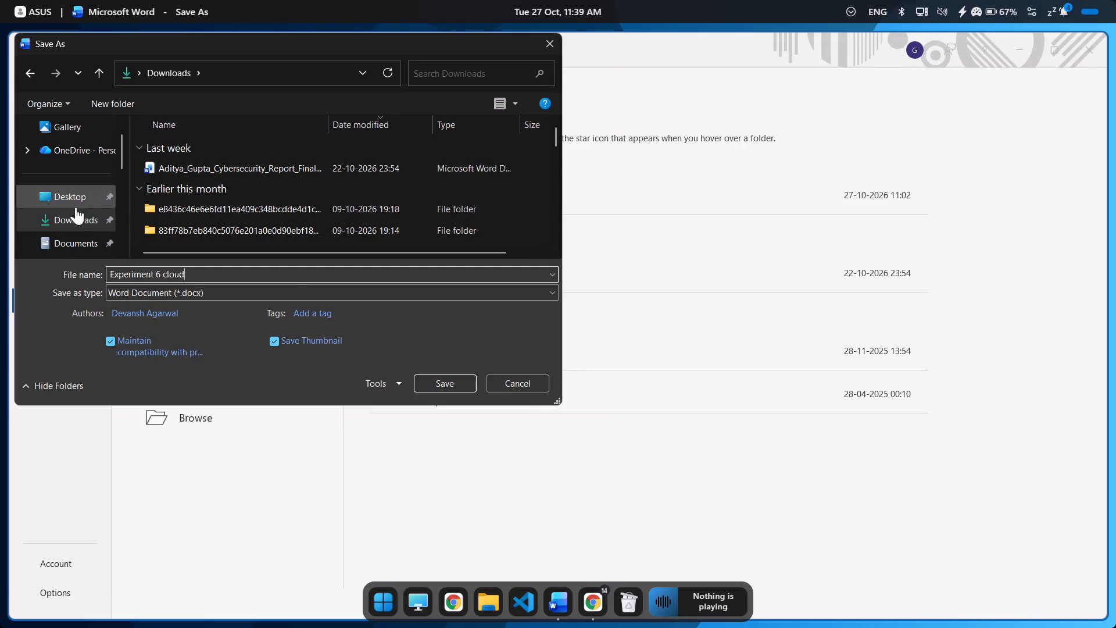
click(434, 383)
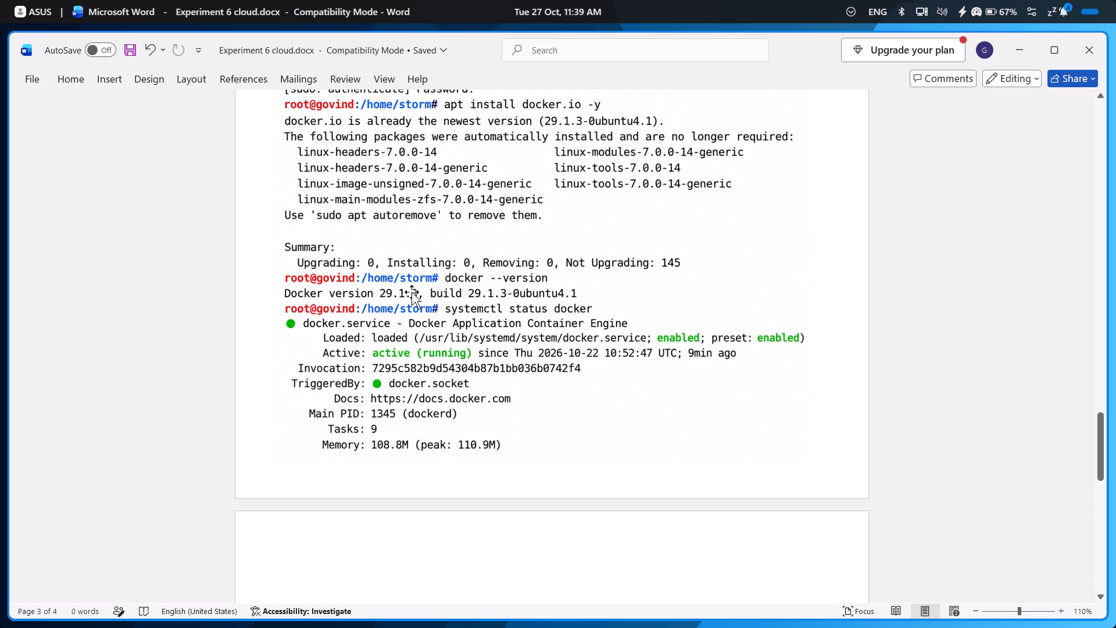
Save the document as a PDF named "Experiment 6 cloud.pdf" in the Downloads folder.
click(42, 80)
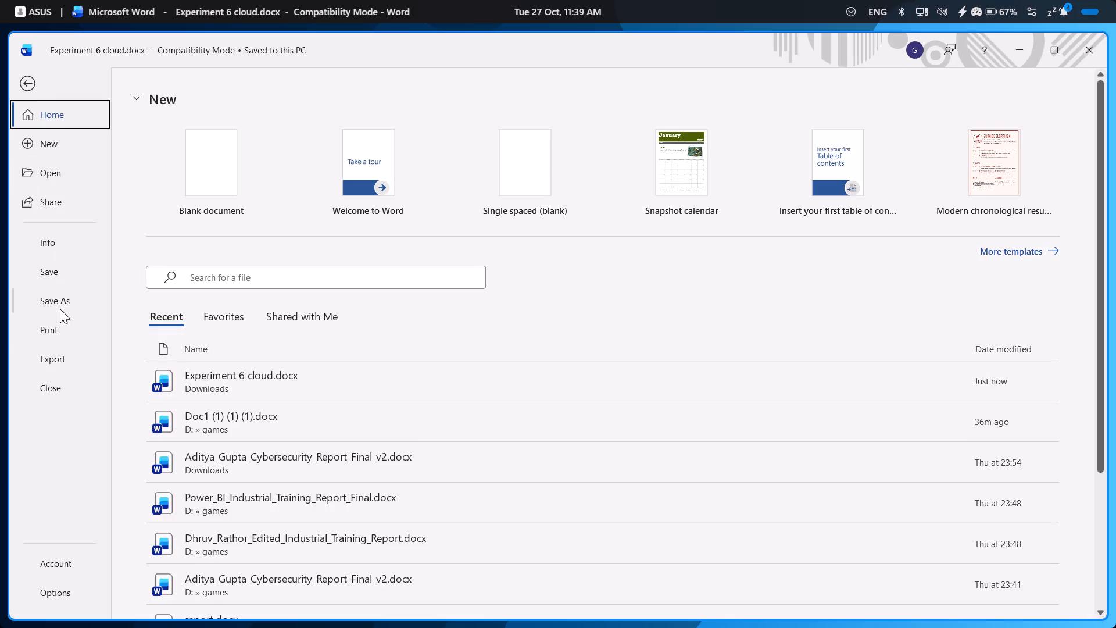
click(58, 299)
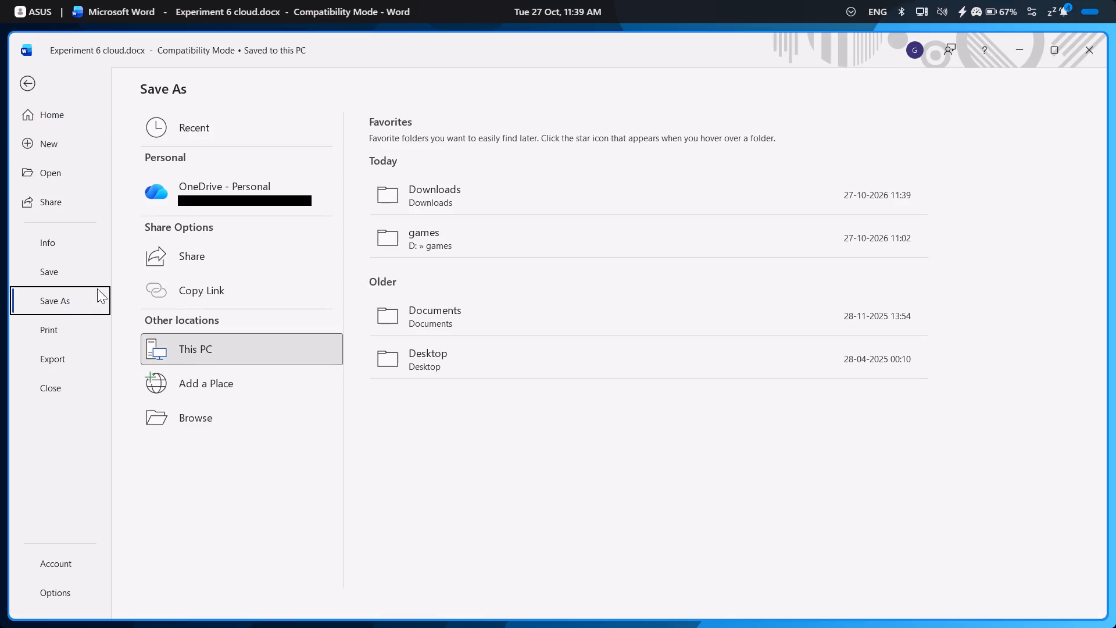
click(432, 205)
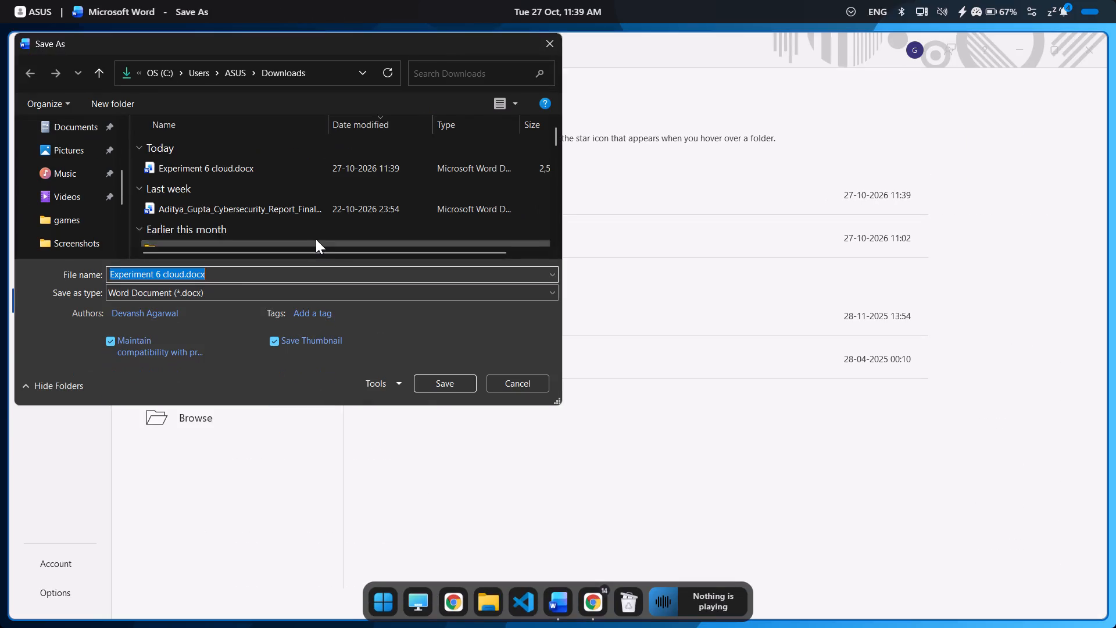
click(219, 286)
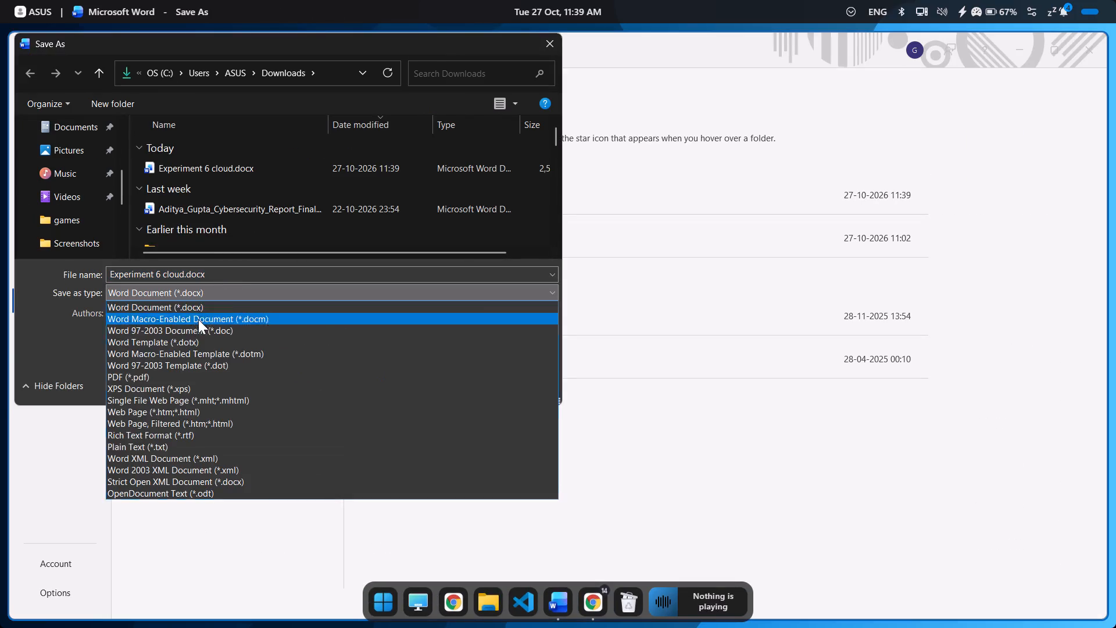
click(175, 376)
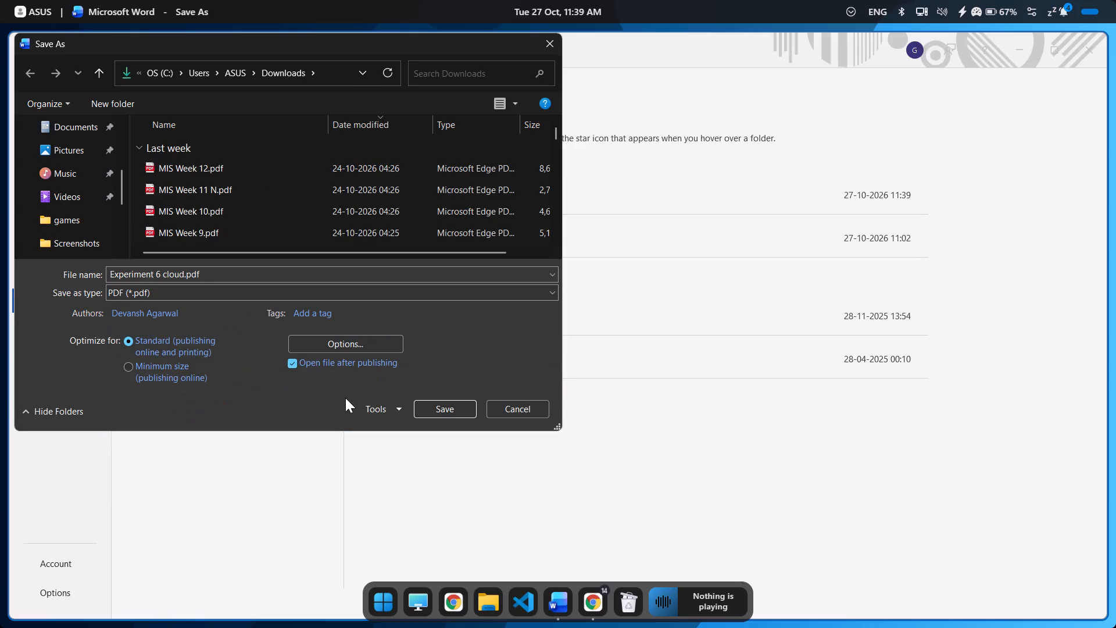
scroll(95, 187, up, 2)
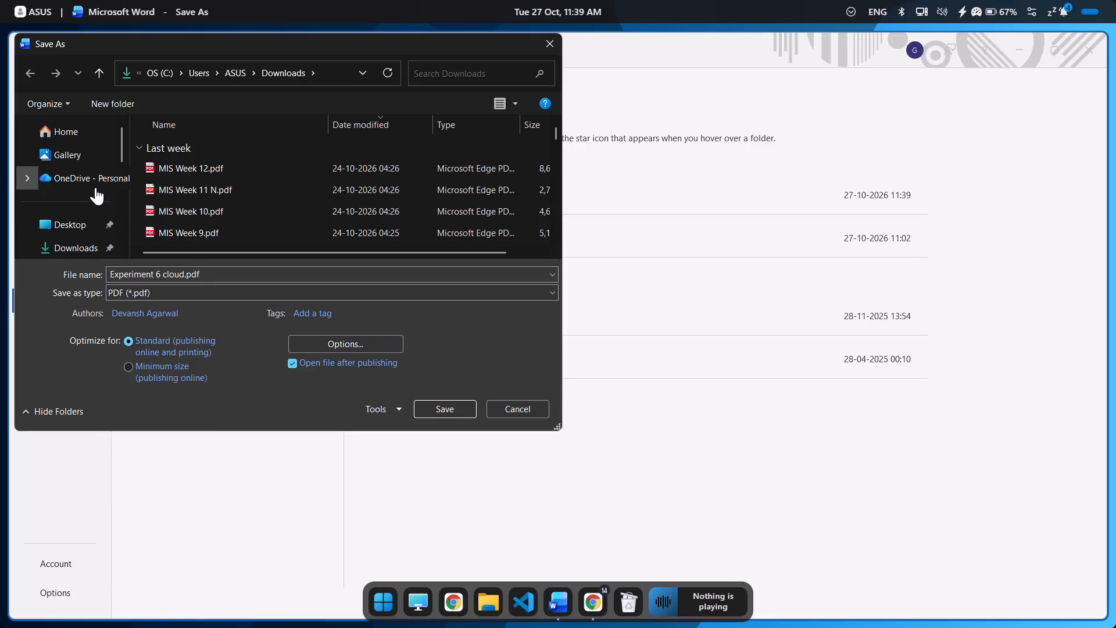
click(86, 233)
click(80, 244)
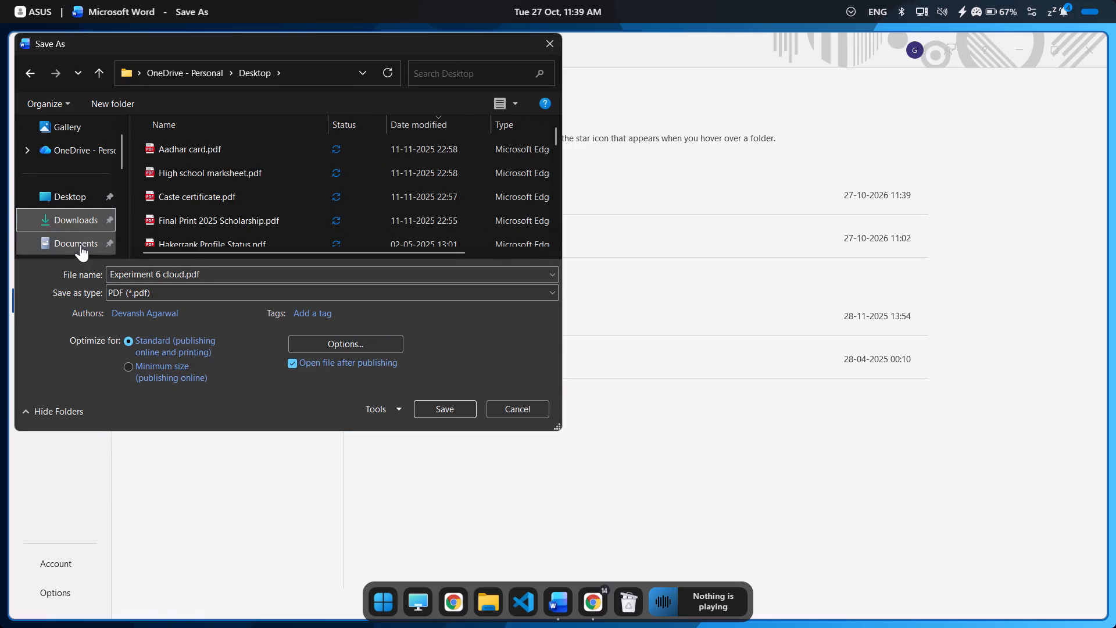
click(423, 408)
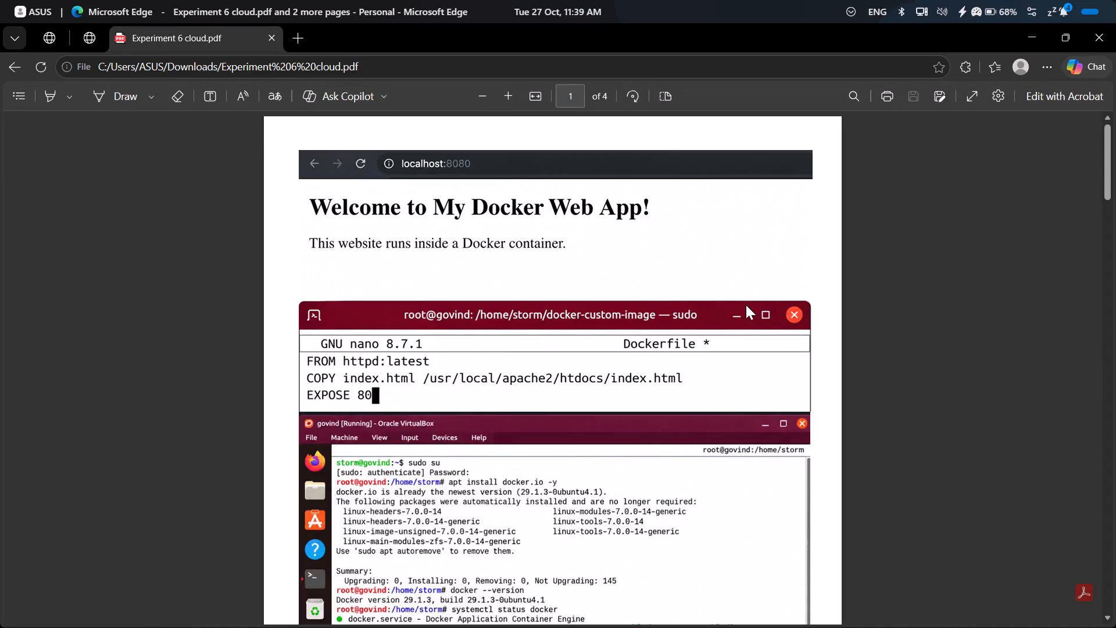
Review all pages of the published PDF in Microsoft Edge, checking the screenshot layout, and close the browser window.
scroll(746, 305, down, 13)
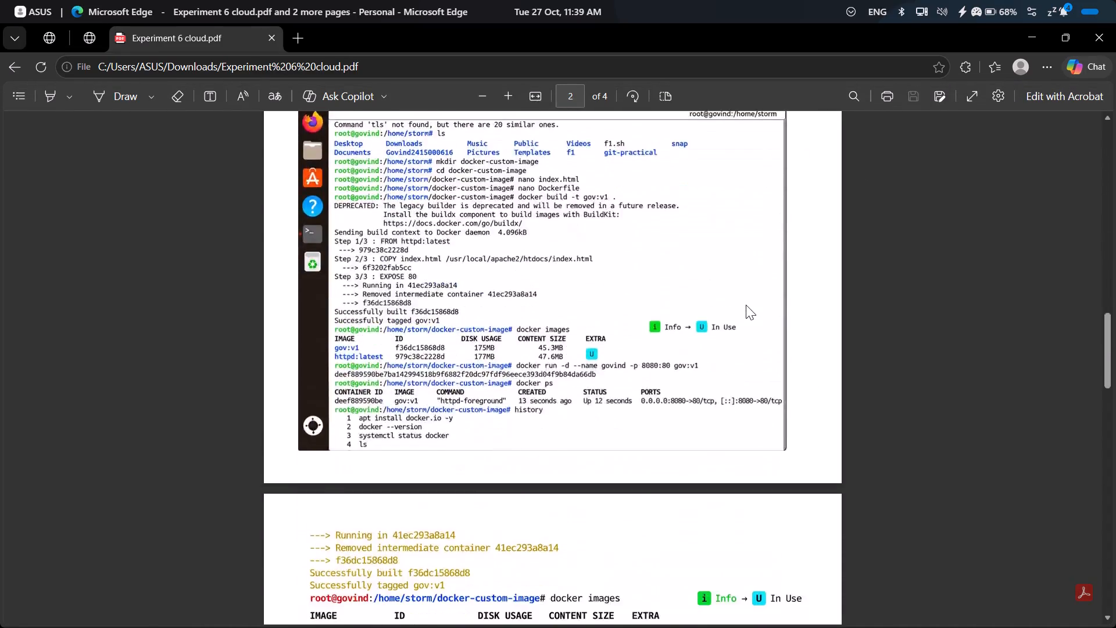
scroll(746, 305, down, 2)
scroll(746, 305, up, 4)
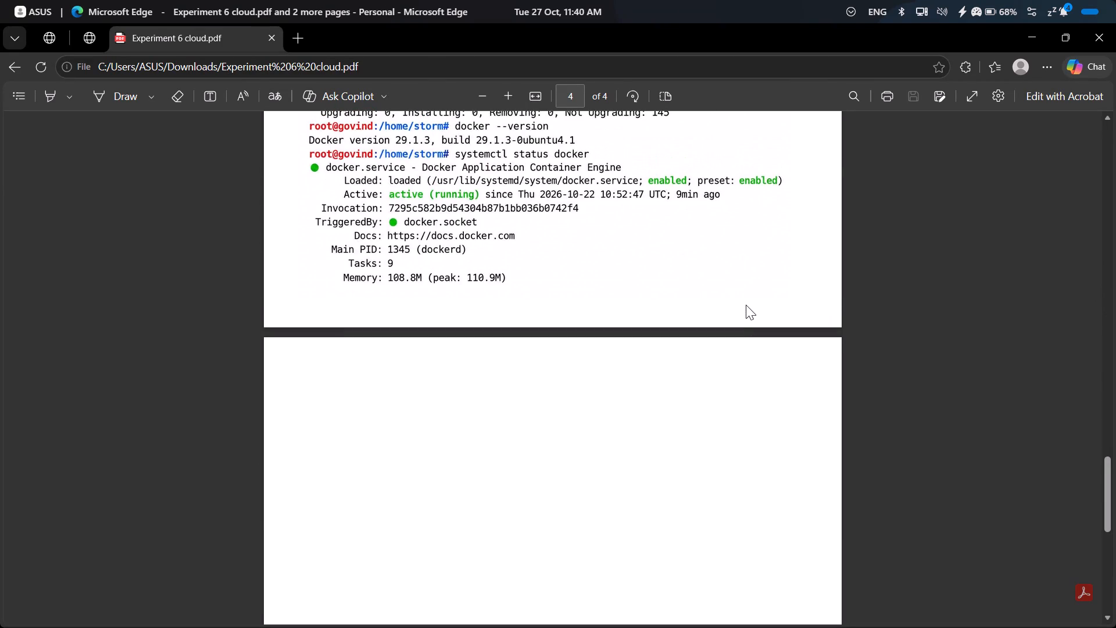
scroll(746, 305, down, 7)
scroll(746, 305, up, 15)
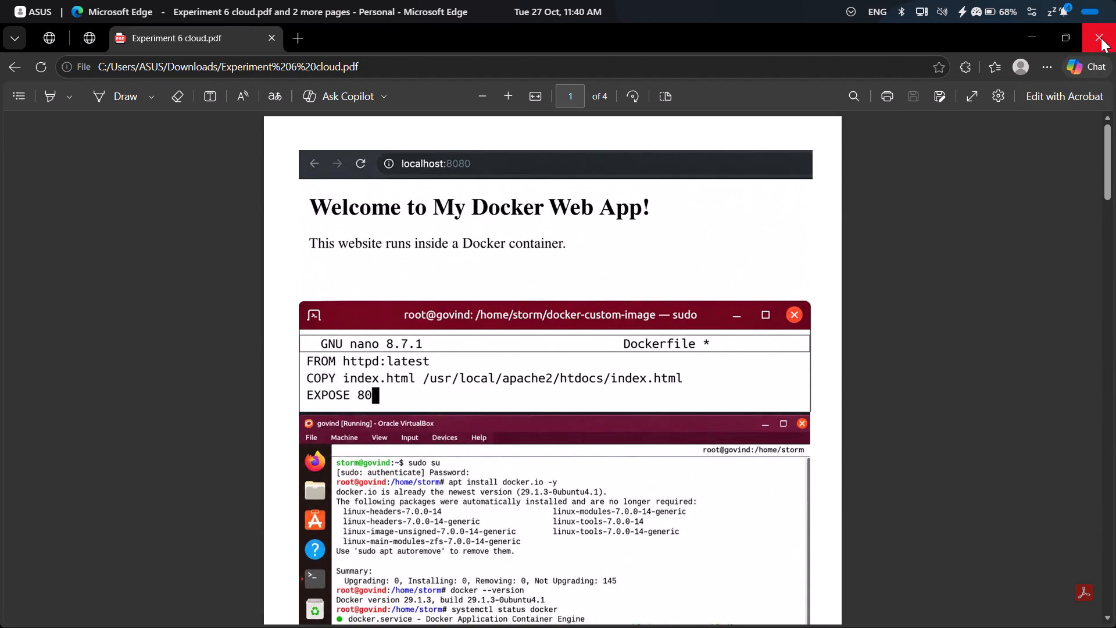
click(1101, 38)
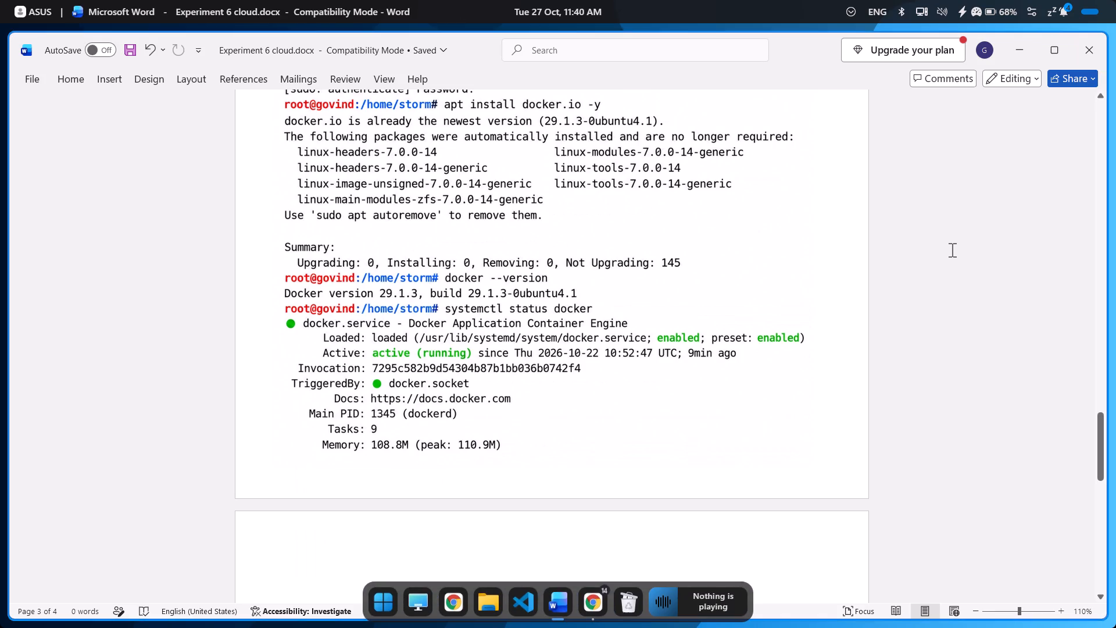
Look over the last pages of the Word document once more and close it.
scroll(951, 249, up, 20)
scroll(951, 249, down, 13)
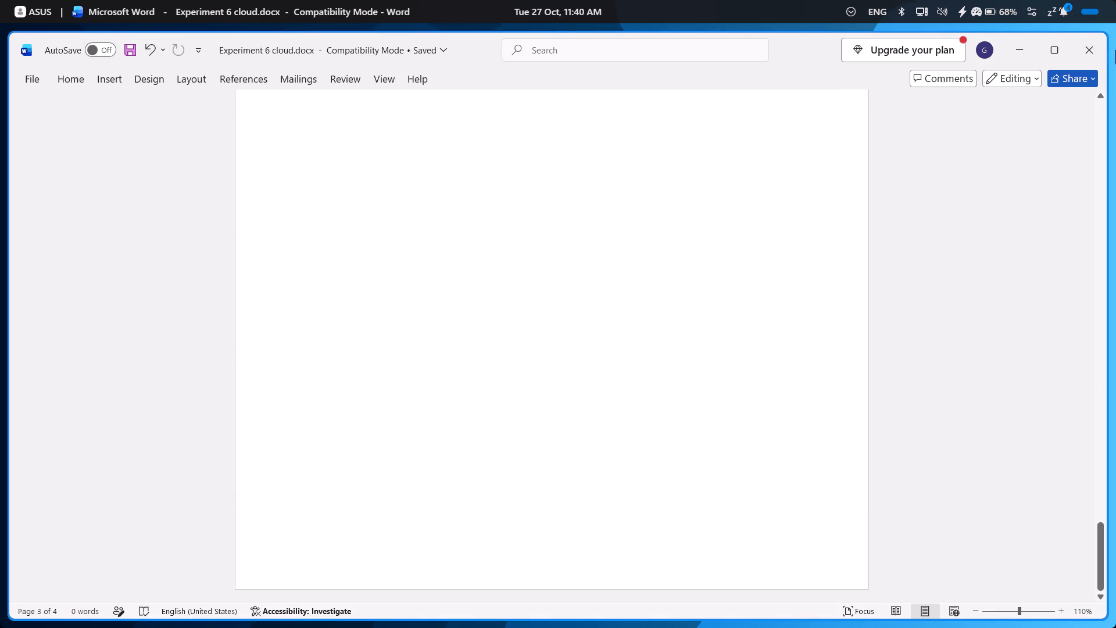
click(1083, 49)
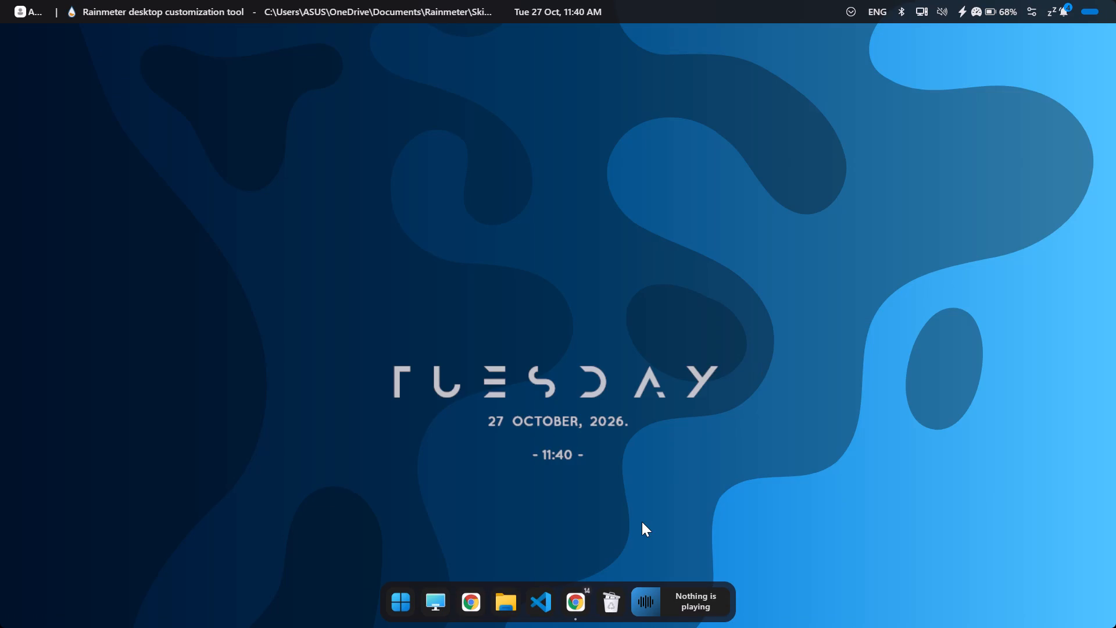
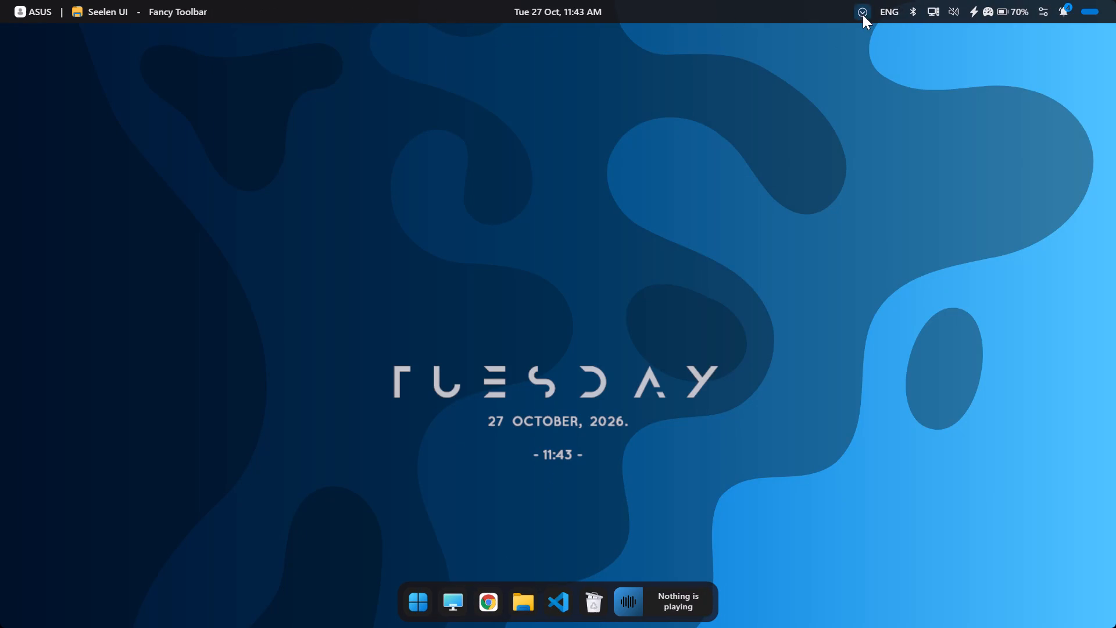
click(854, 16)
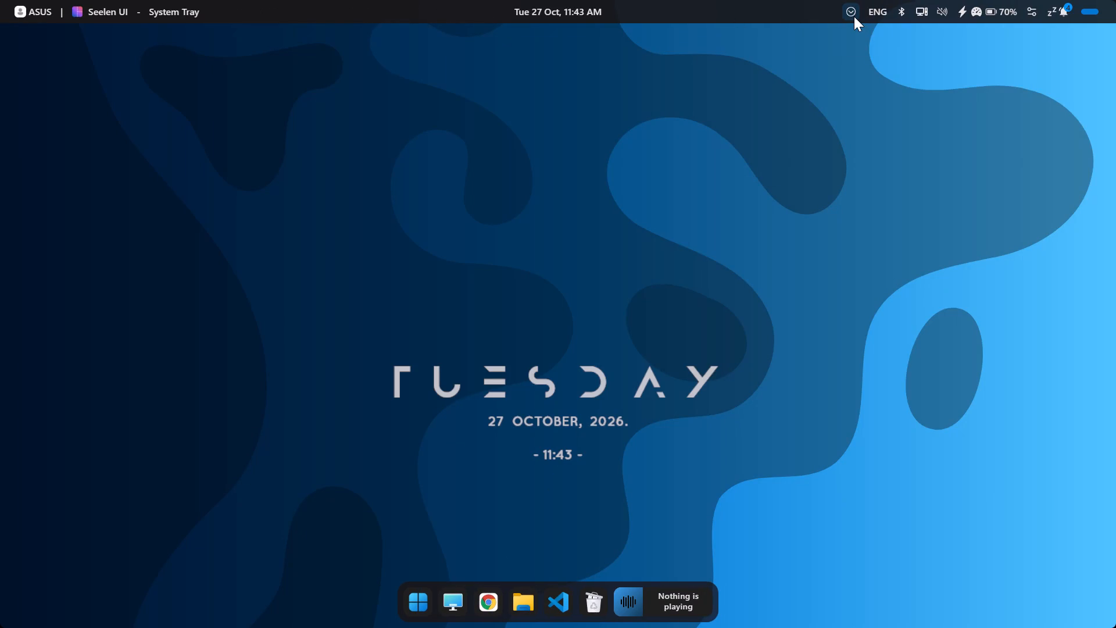